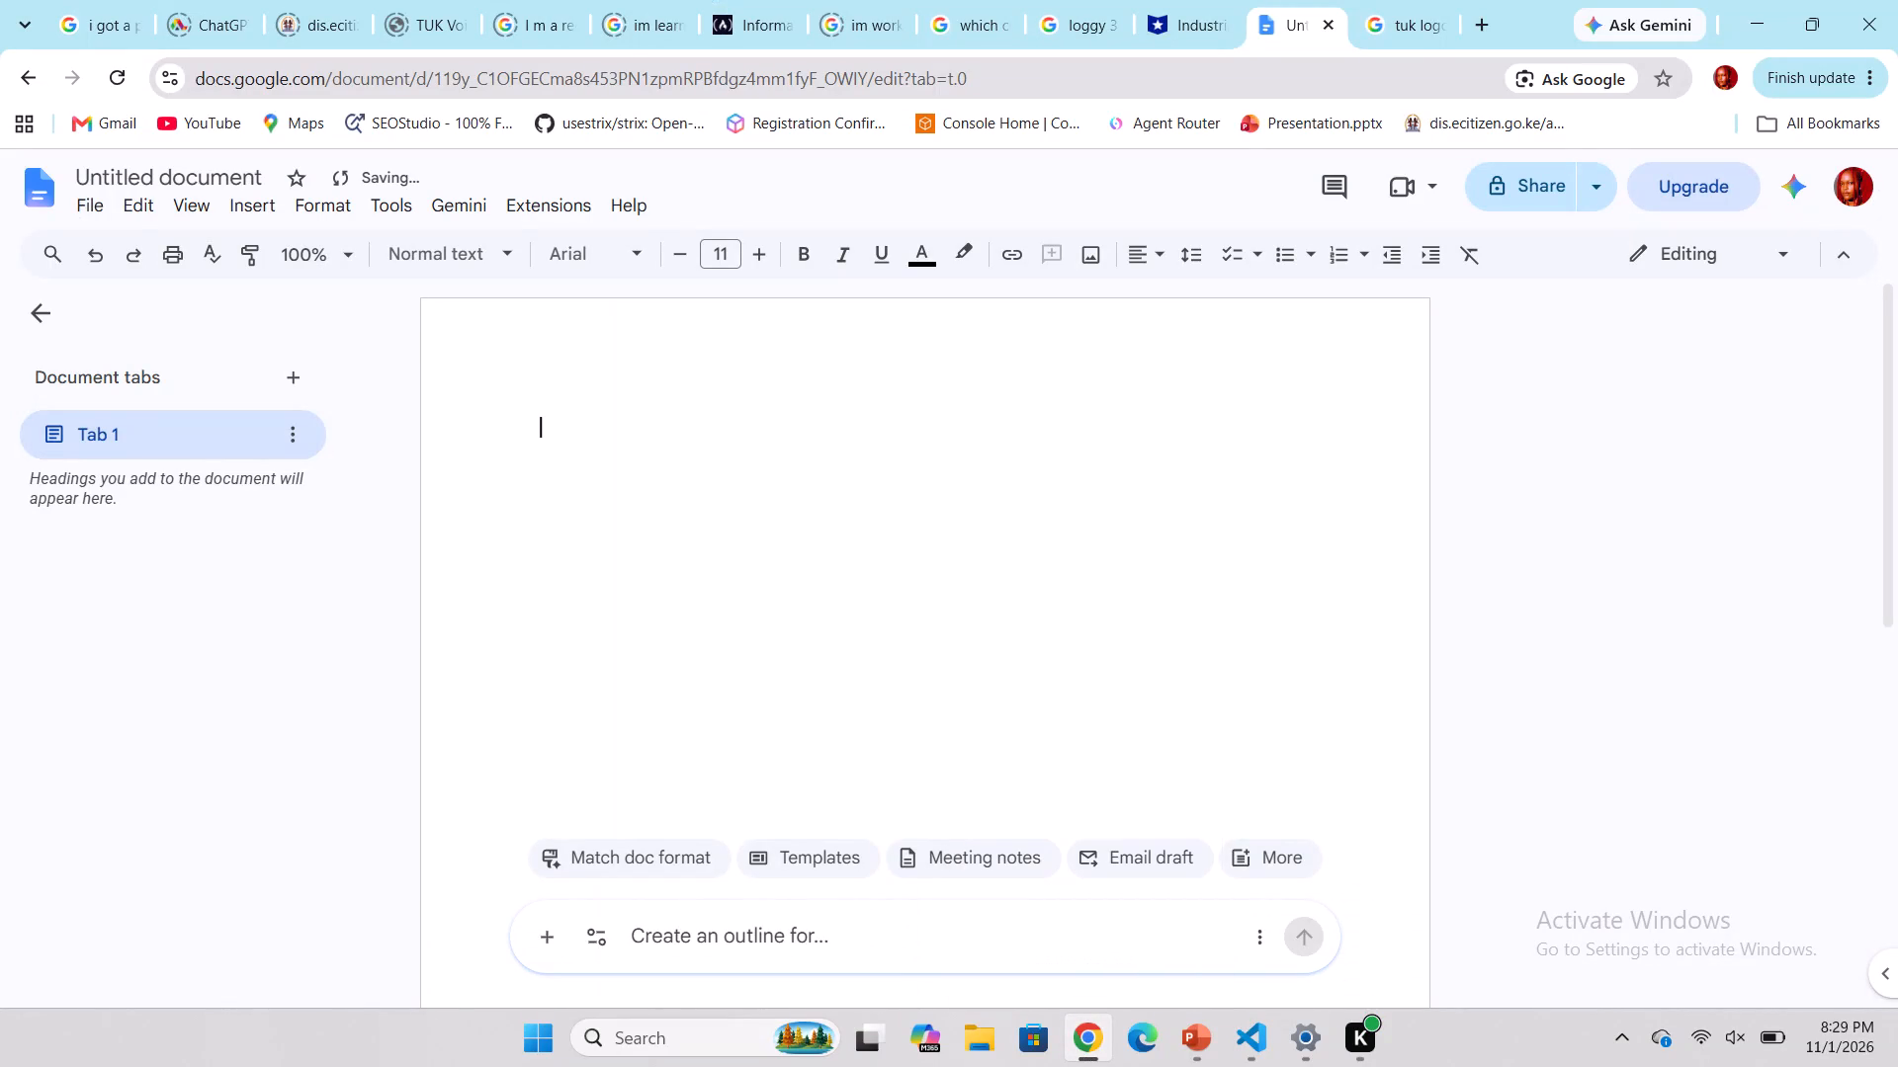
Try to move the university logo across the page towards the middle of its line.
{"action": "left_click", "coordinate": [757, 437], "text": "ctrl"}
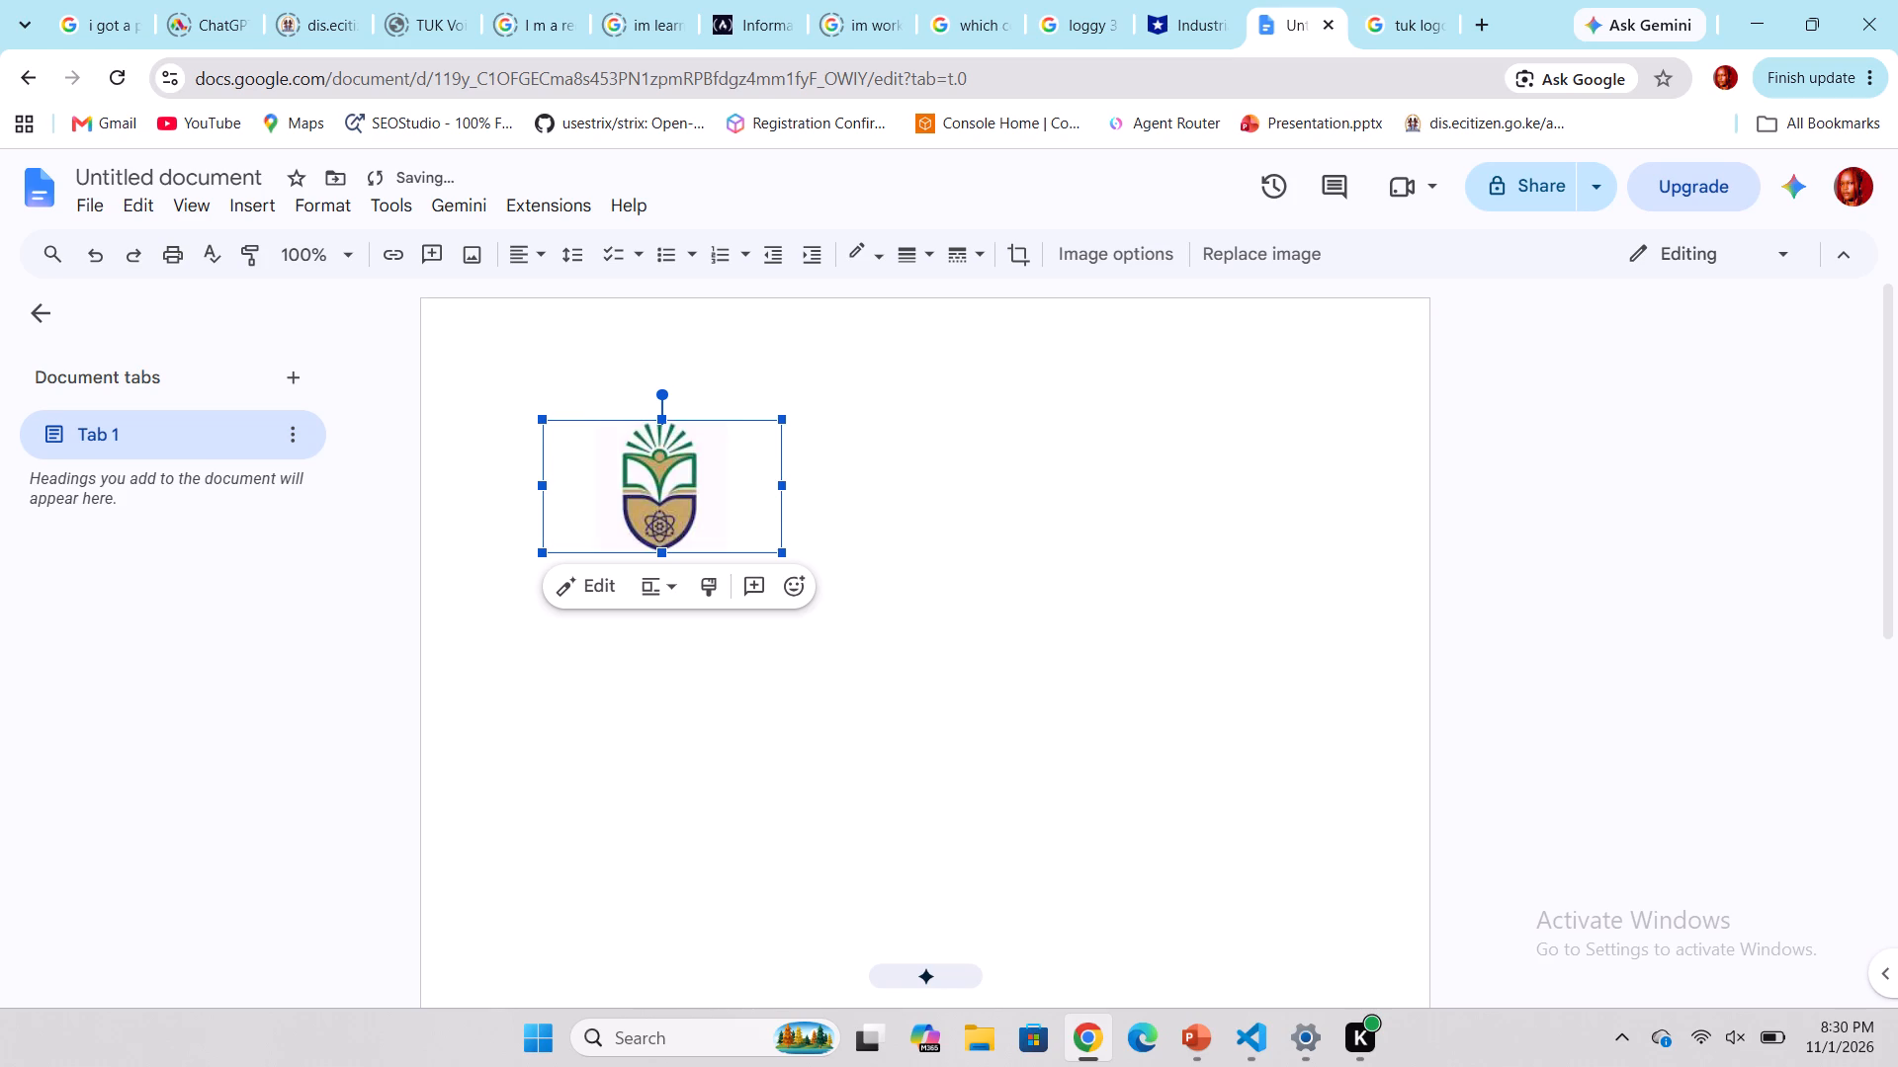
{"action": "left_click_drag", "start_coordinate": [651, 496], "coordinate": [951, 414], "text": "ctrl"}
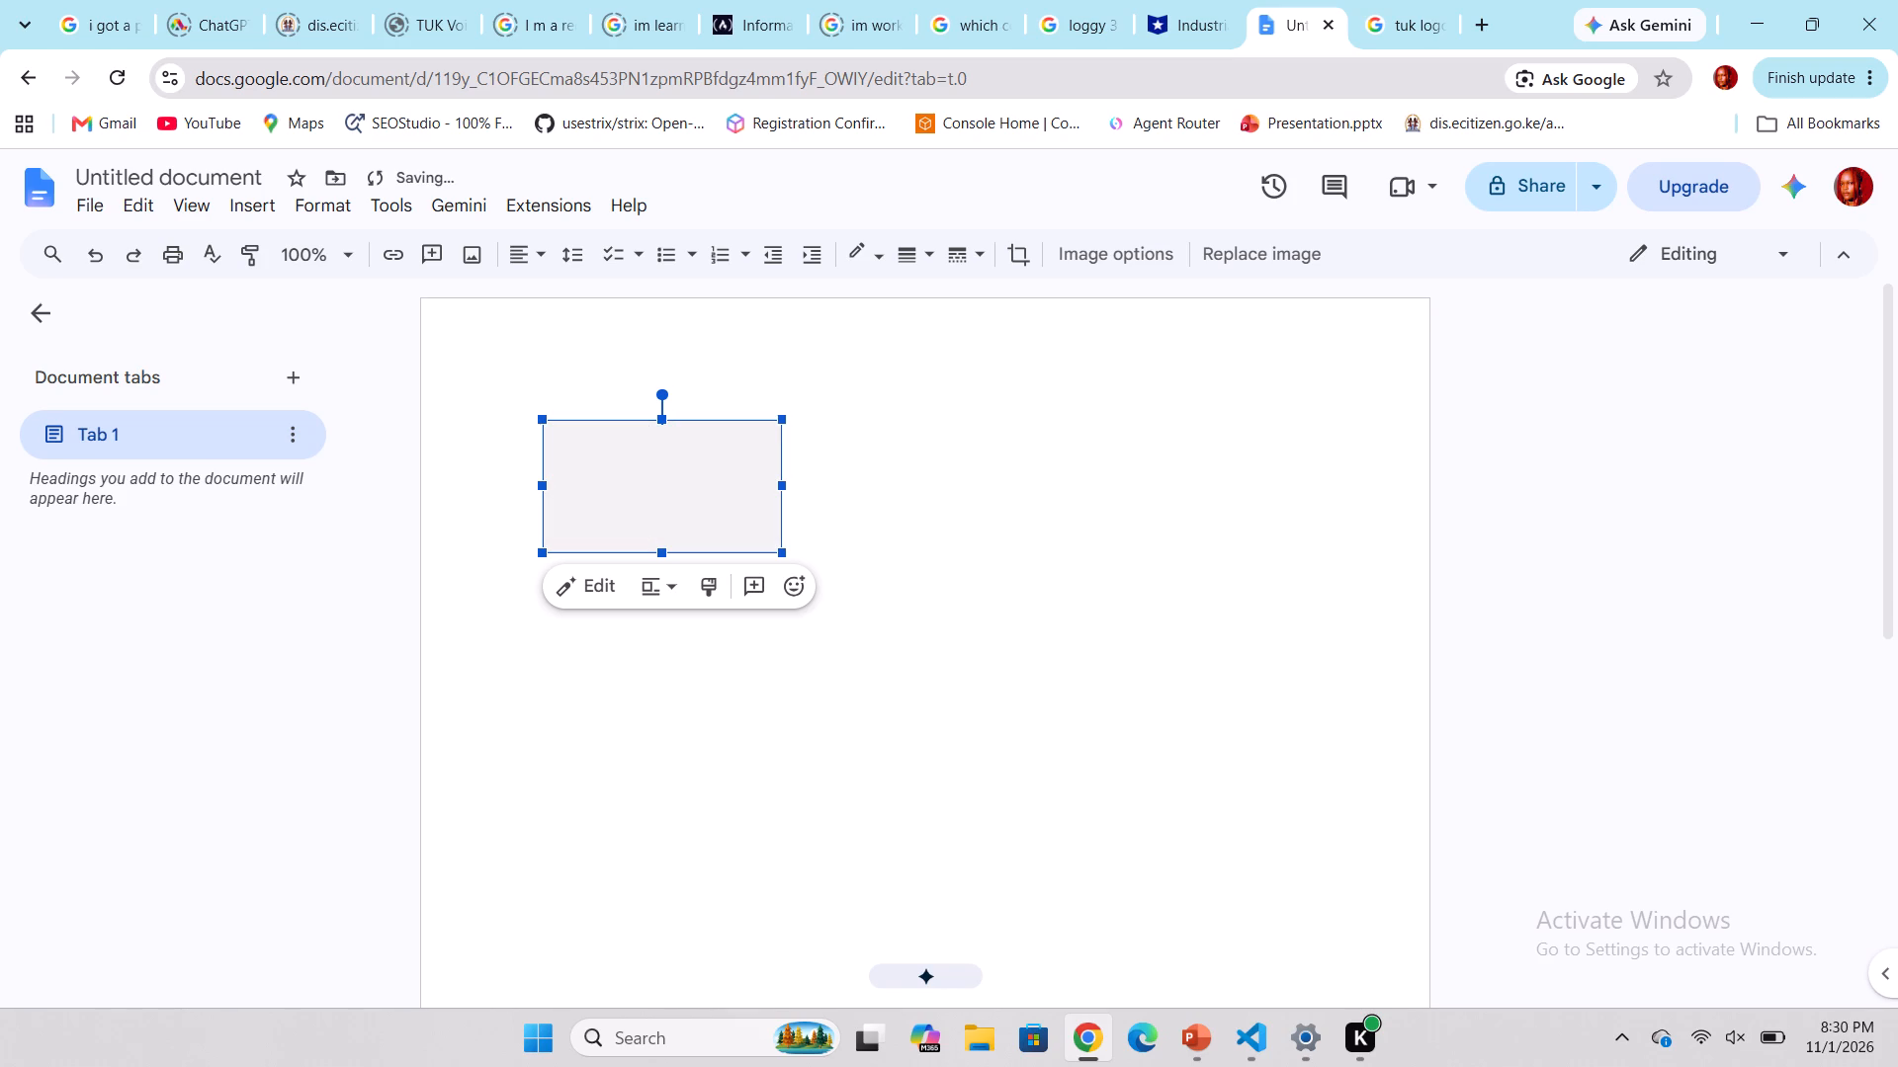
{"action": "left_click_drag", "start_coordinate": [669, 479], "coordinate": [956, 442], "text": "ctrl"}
Shift the logo to the horizontal centre of the page by inserting spaces in front of it.
{"action": "left_click", "coordinate": [816, 490], "text": "ctrl"}
{"action": "key", "text": "ctrl+Left"}
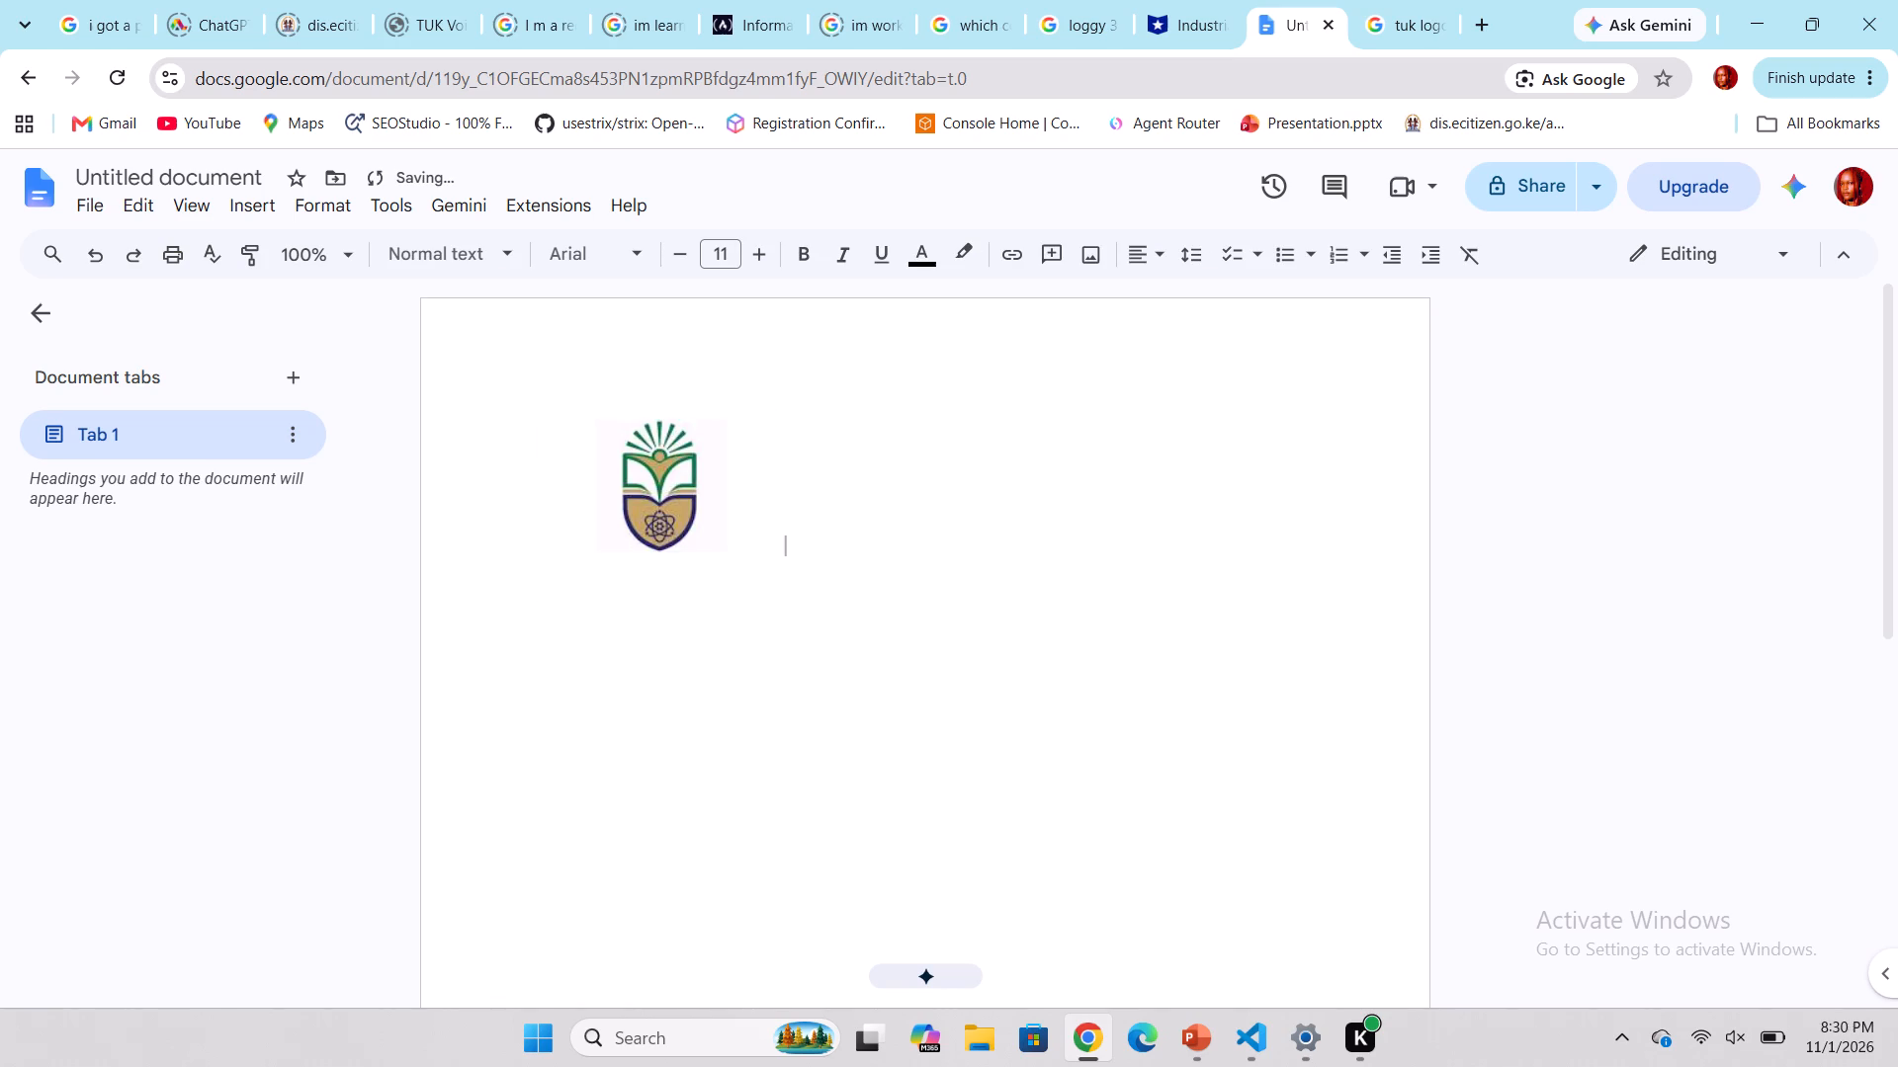
{"action": "key", "text": "ctrl+space"}
{"action": "key", "text": "ctrl+space"}
{"action": "key", "text": "ctrl+space"}
{"action": "key", "text": "ctrl+space"}
{"action": "key", "text": "ctrl+space"}
{"action": "key", "text": "ctrl+space"}
{"action": "key", "text": "ctrl+space"}
{"action": "key", "text": "ctrl+space"}
{"action": "key", "text": "ctrl+space"}
{"action": "key", "text": "ctrl+space"}
{"action": "key", "text": "ctrl+space"}
{"action": "key", "text": "ctrl+space"}
{"action": "key", "text": "ctrl+space"}
{"action": "key", "text": "ctrl+space"}
{"action": "key", "text": "ctrl+space"}
{"action": "key", "text": "ctrl+space"}
{"action": "key", "text": "ctrl+space"}
{"action": "key", "text": "ctrl+space"}
{"action": "key", "text": "ctrl+space"}
{"action": "key", "text": "ctrl+space"}
{"action": "key", "text": "ctrl+space"}
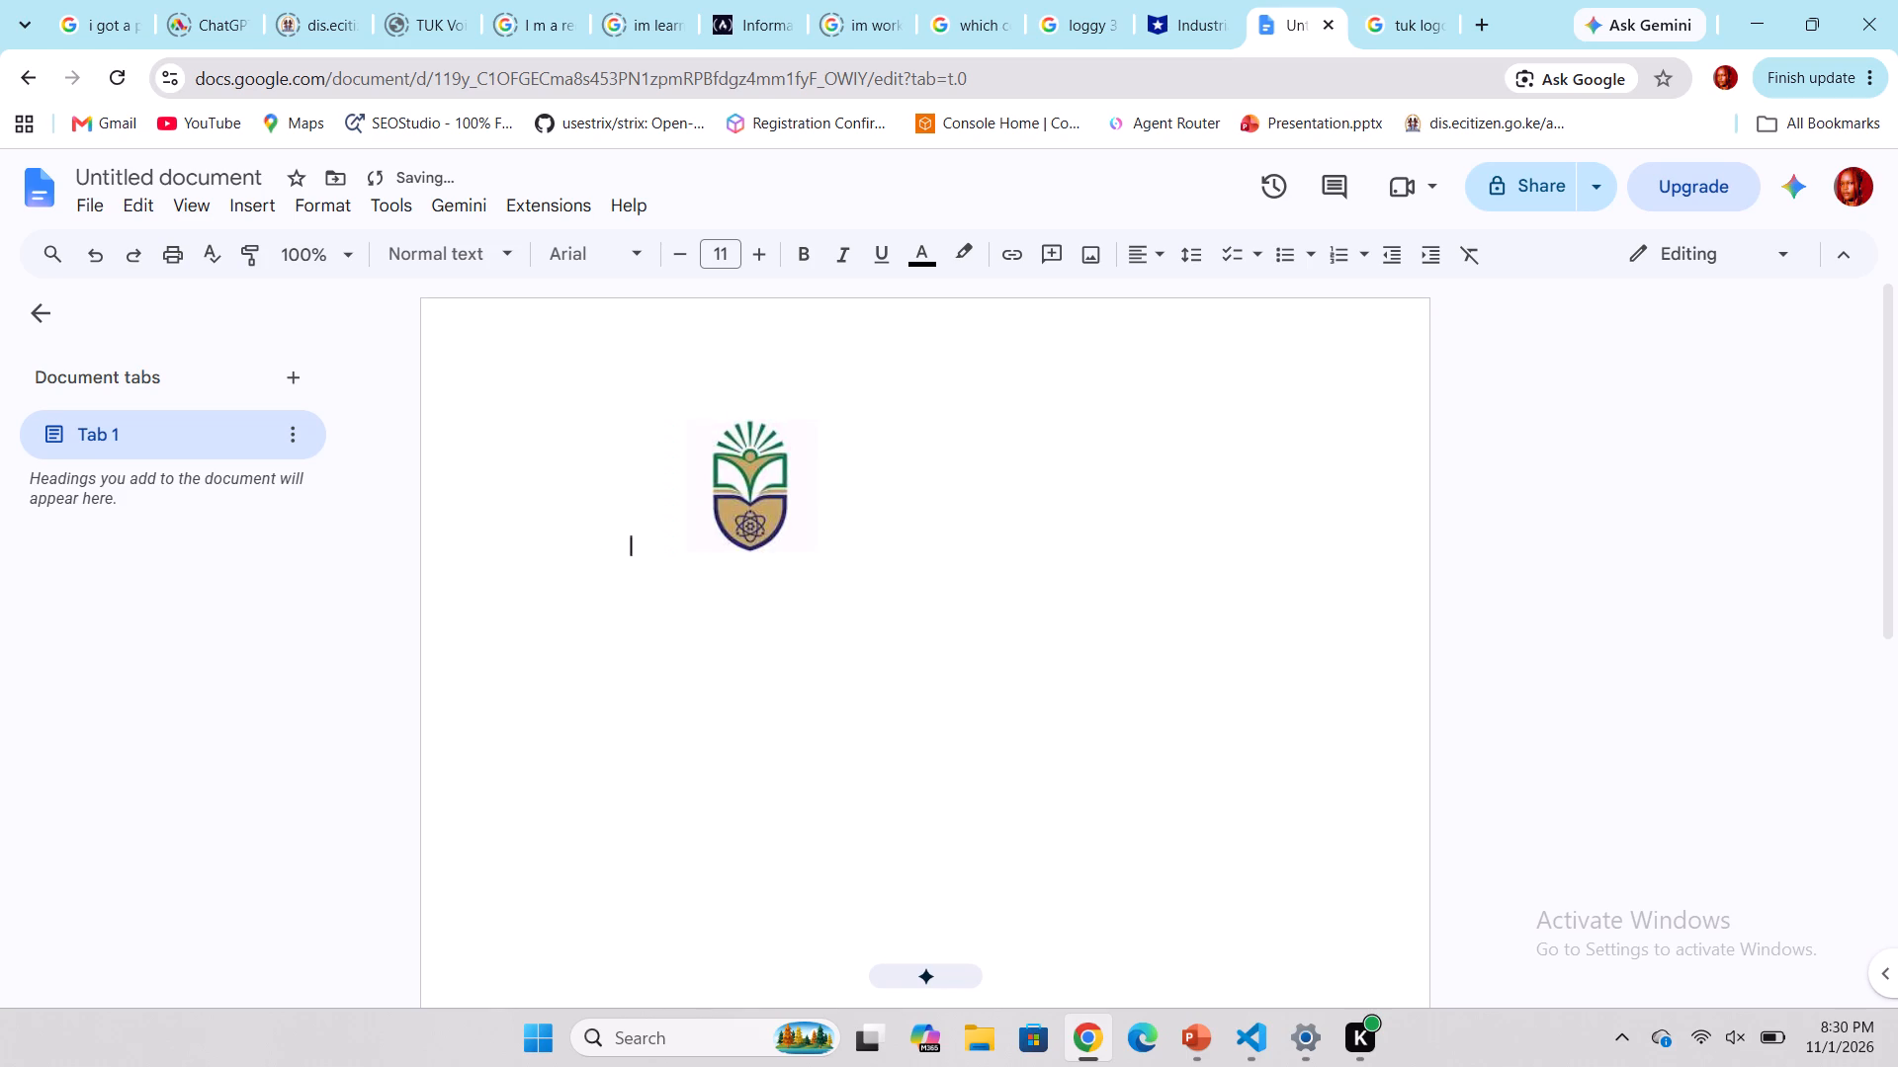
{"action": "key", "text": "ctrl+space"}
{"action": "key", "text": "ctrl+space"}
{"action": "key", "text": "ctrl+space"}
{"action": "key", "text": "ctrl+space"}
{"action": "key", "text": "ctrl+space"}
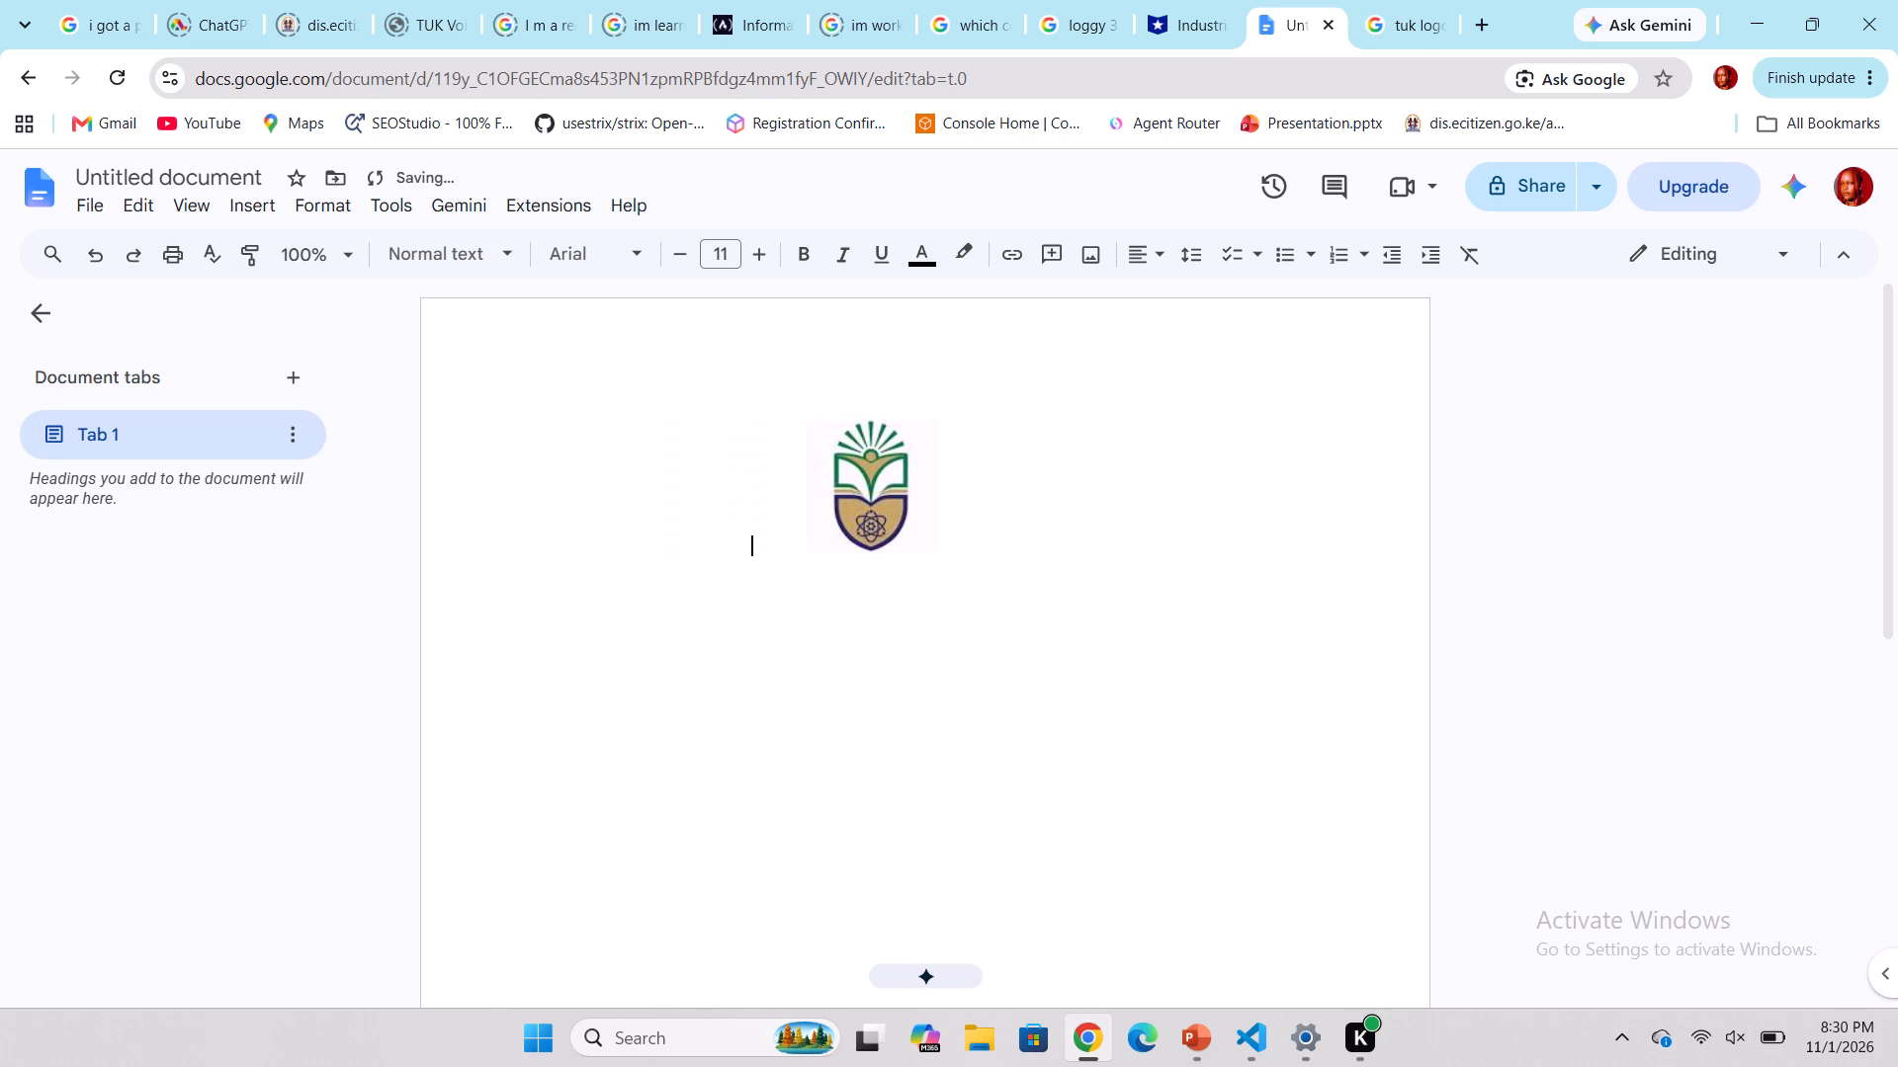
{"action": "key", "text": "ctrl+space"}
{"action": "key", "text": "ctrl+space"}
{"action": "key", "text": "ctrl+space"}
{"action": "key", "text": "ctrl+space"}
{"action": "key", "text": "ctrl+space"}
{"action": "key", "text": "ctrl+space"}
{"action": "key", "text": "ctrl+space"}
{"action": "key", "text": "ctrl+space"}
{"action": "key", "text": "ctrl+space"}
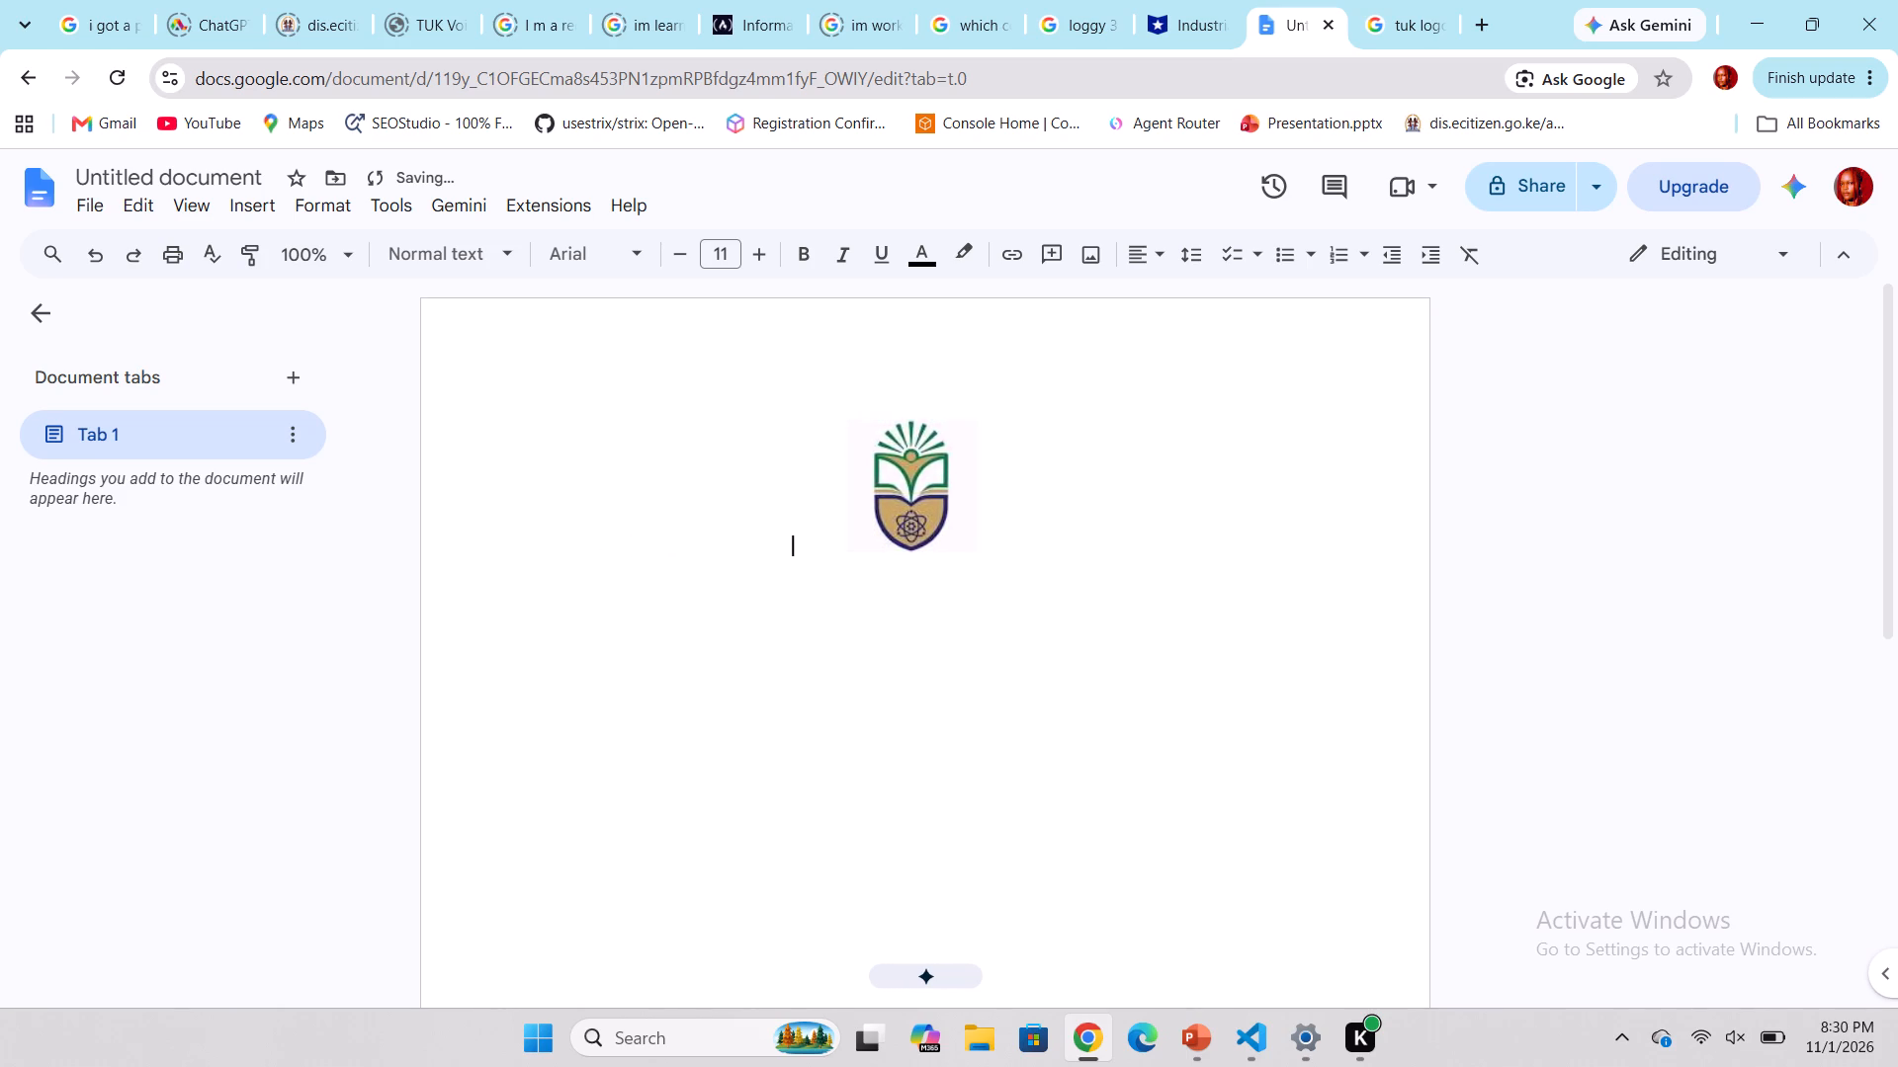
{"action": "key", "text": "ctrl+space"}
{"action": "key", "text": "ctrl+Return"}
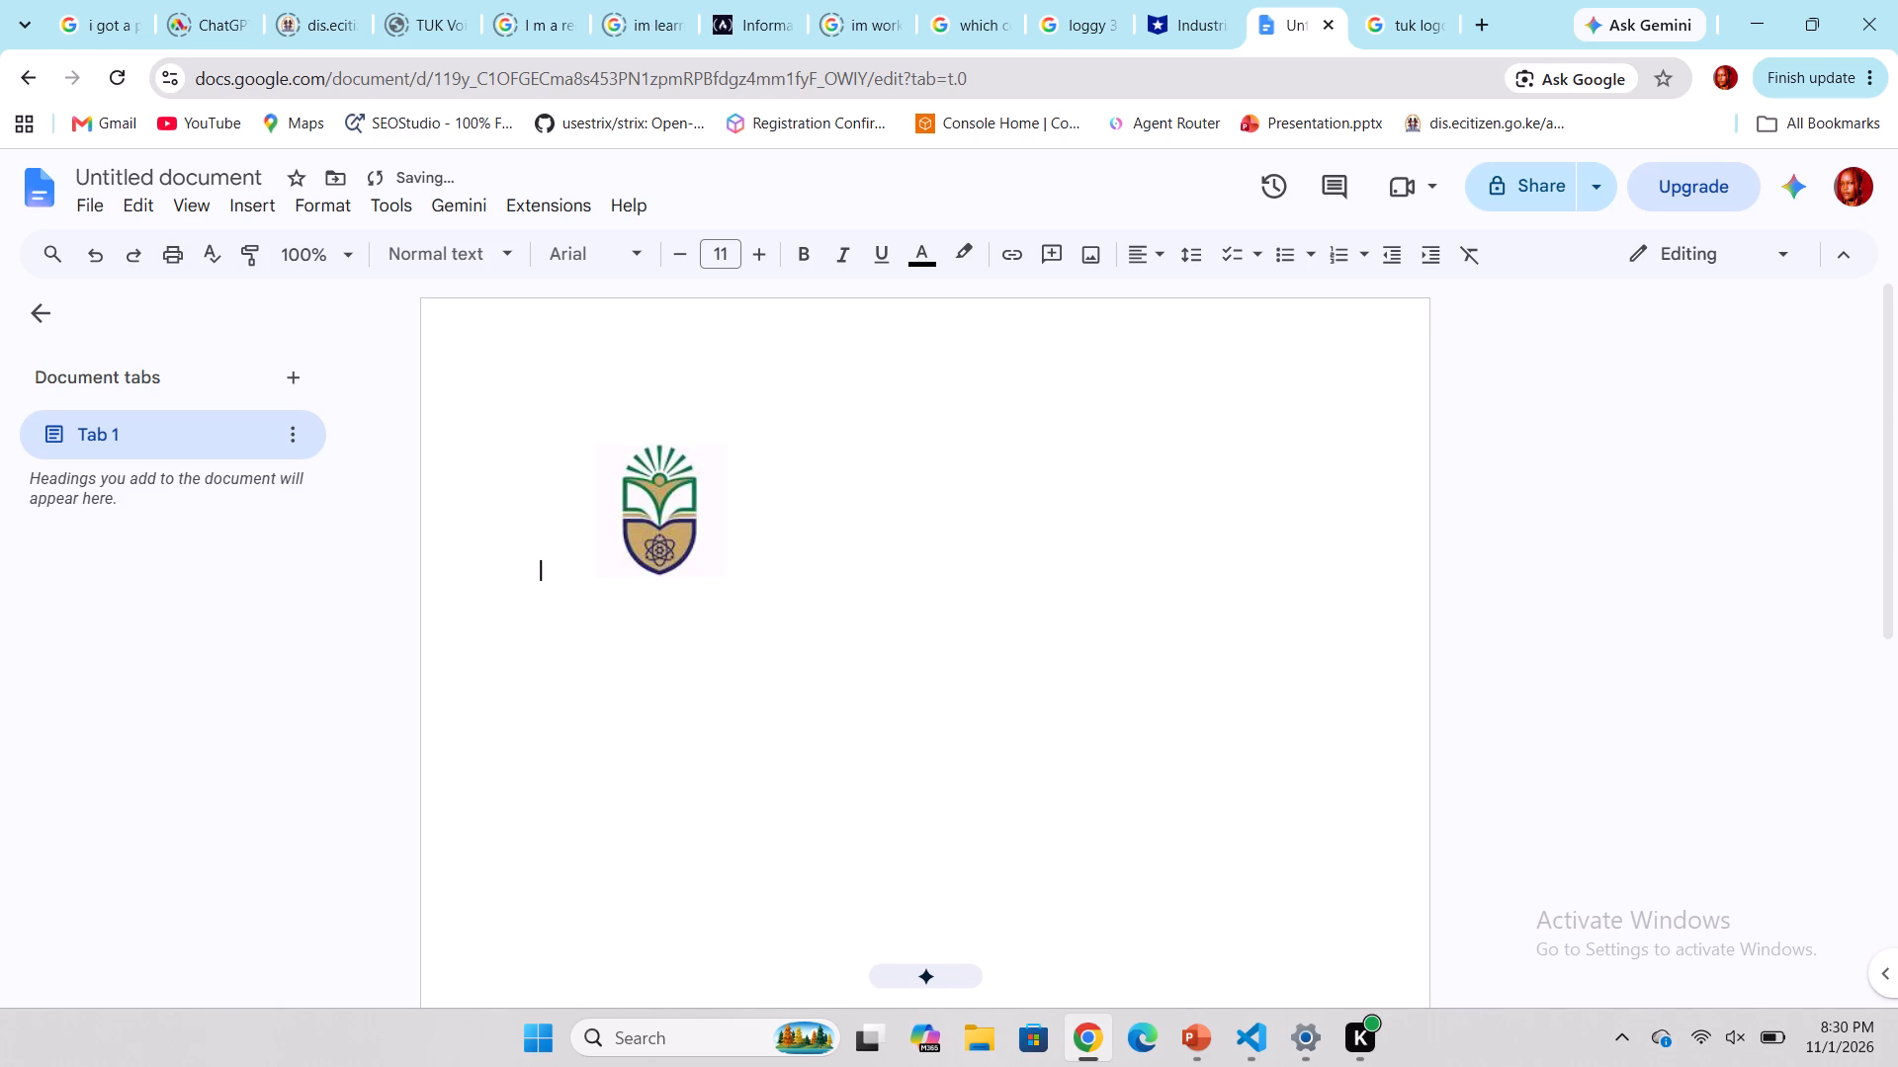
{"action": "key", "text": "ctrl+z"}
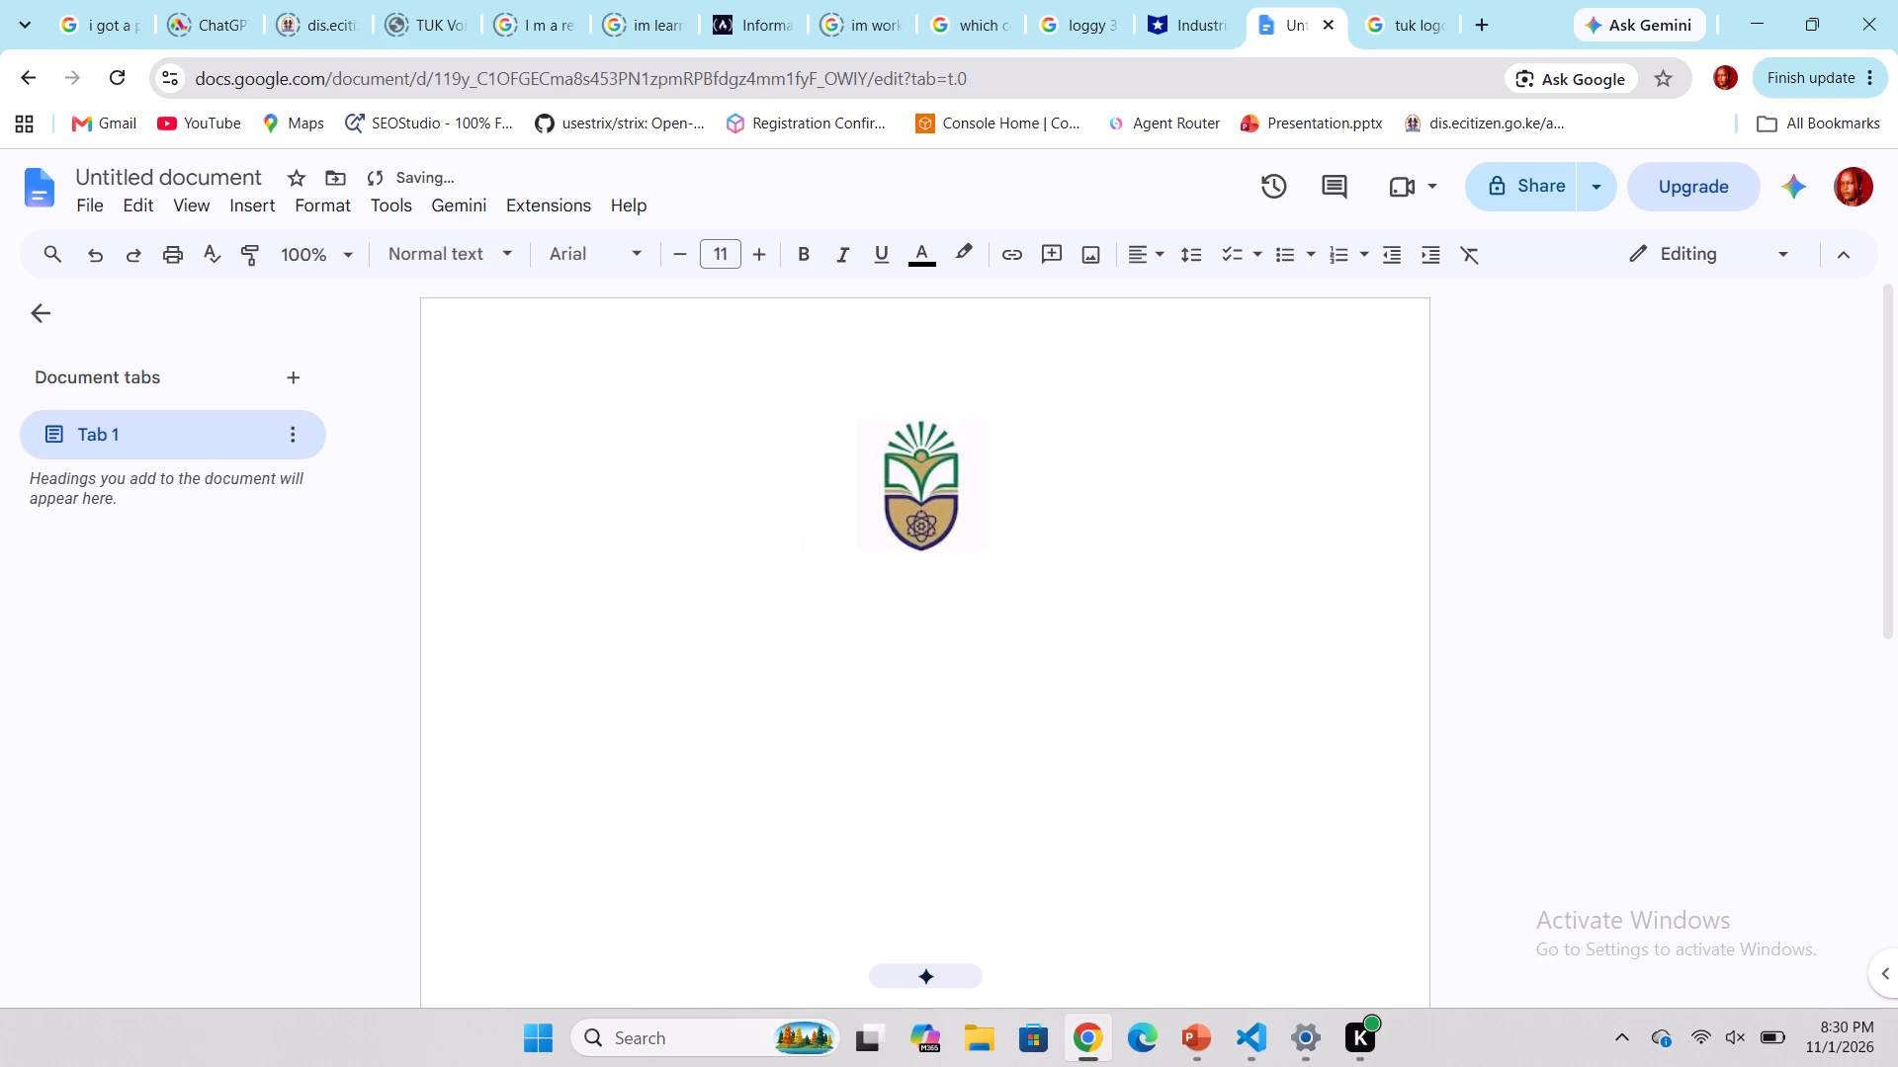
Enter the heading "THE TECHNICAL UNIVERSITY OF KENYA" below the logo, leaving one blank line between them.
{"action": "left_click", "coordinate": [1057, 611]}
{"action": "key", "text": "Return"}
{"action": "key", "text": "Return"}
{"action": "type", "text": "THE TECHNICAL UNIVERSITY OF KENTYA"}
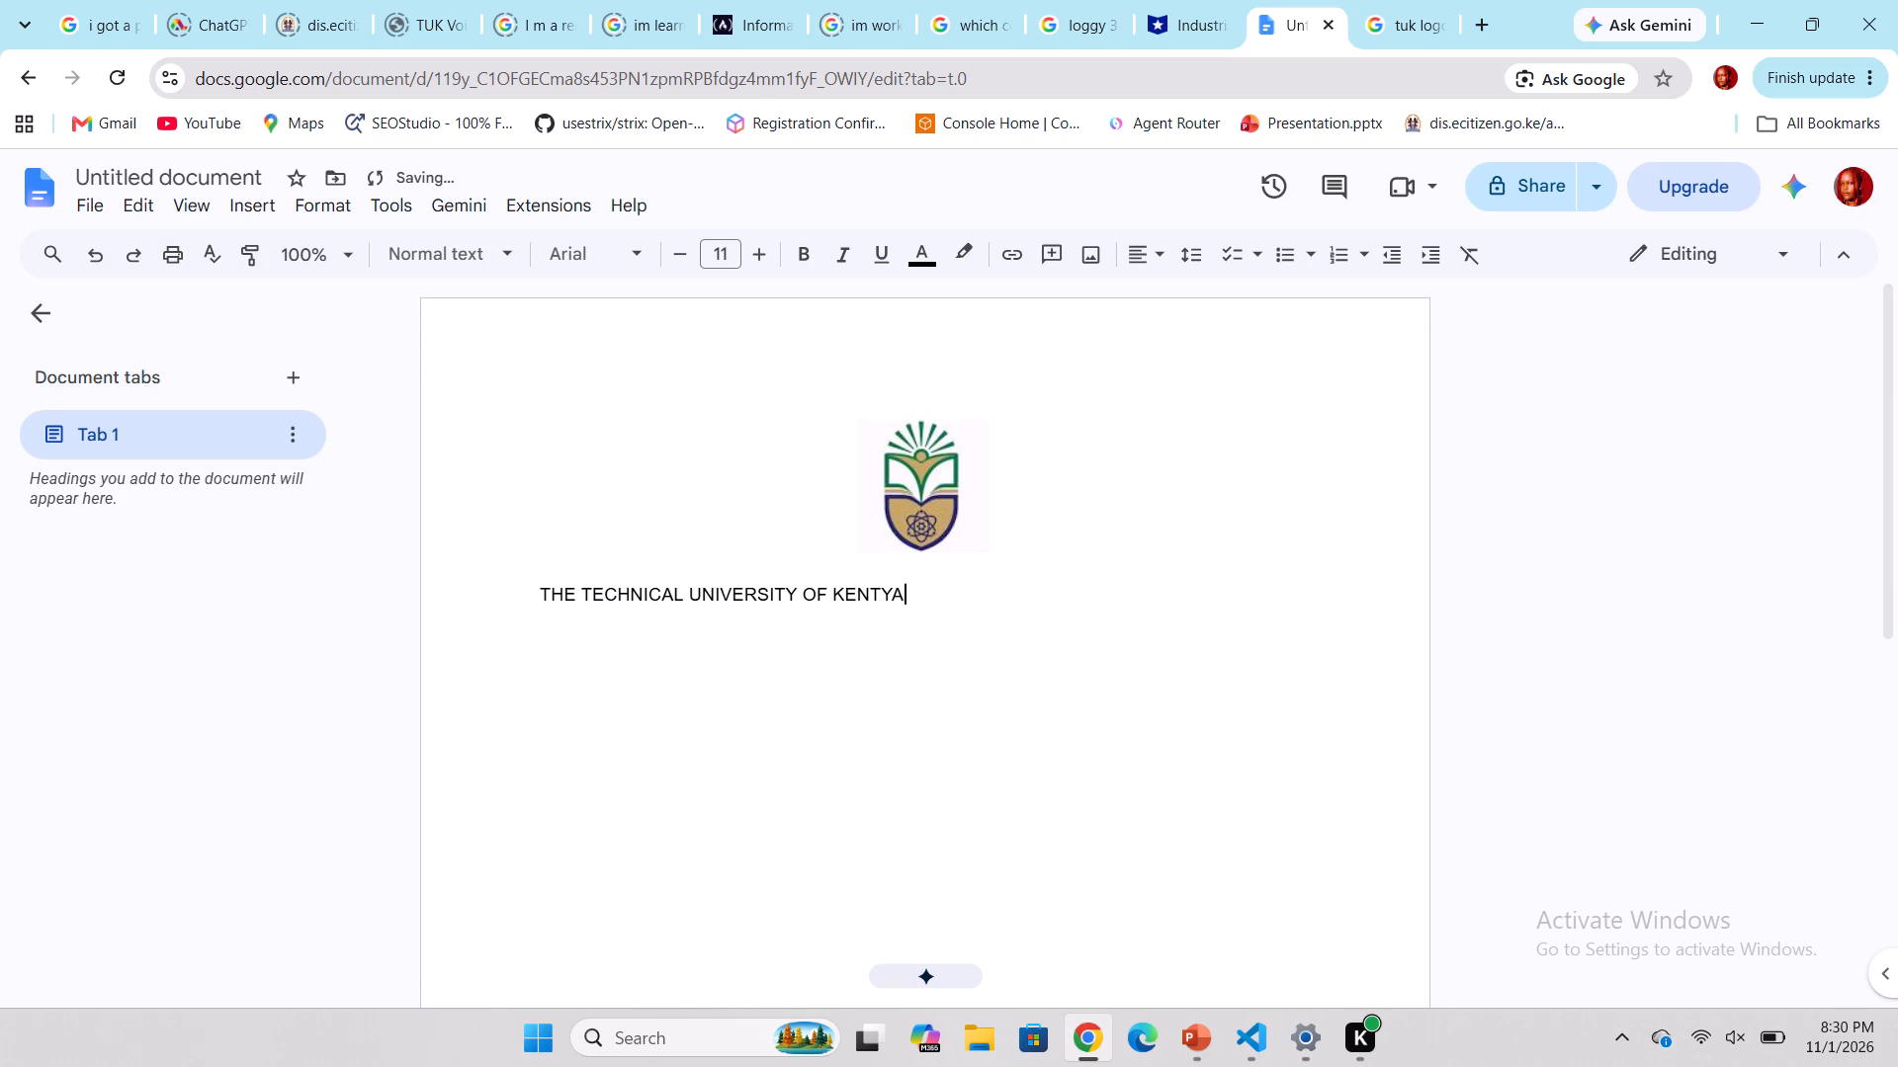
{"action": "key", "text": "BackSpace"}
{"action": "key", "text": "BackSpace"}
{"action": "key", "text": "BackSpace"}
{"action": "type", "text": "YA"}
Begin a second heading line under the university name with "FACULTY OF APPLIED SCIENCES".
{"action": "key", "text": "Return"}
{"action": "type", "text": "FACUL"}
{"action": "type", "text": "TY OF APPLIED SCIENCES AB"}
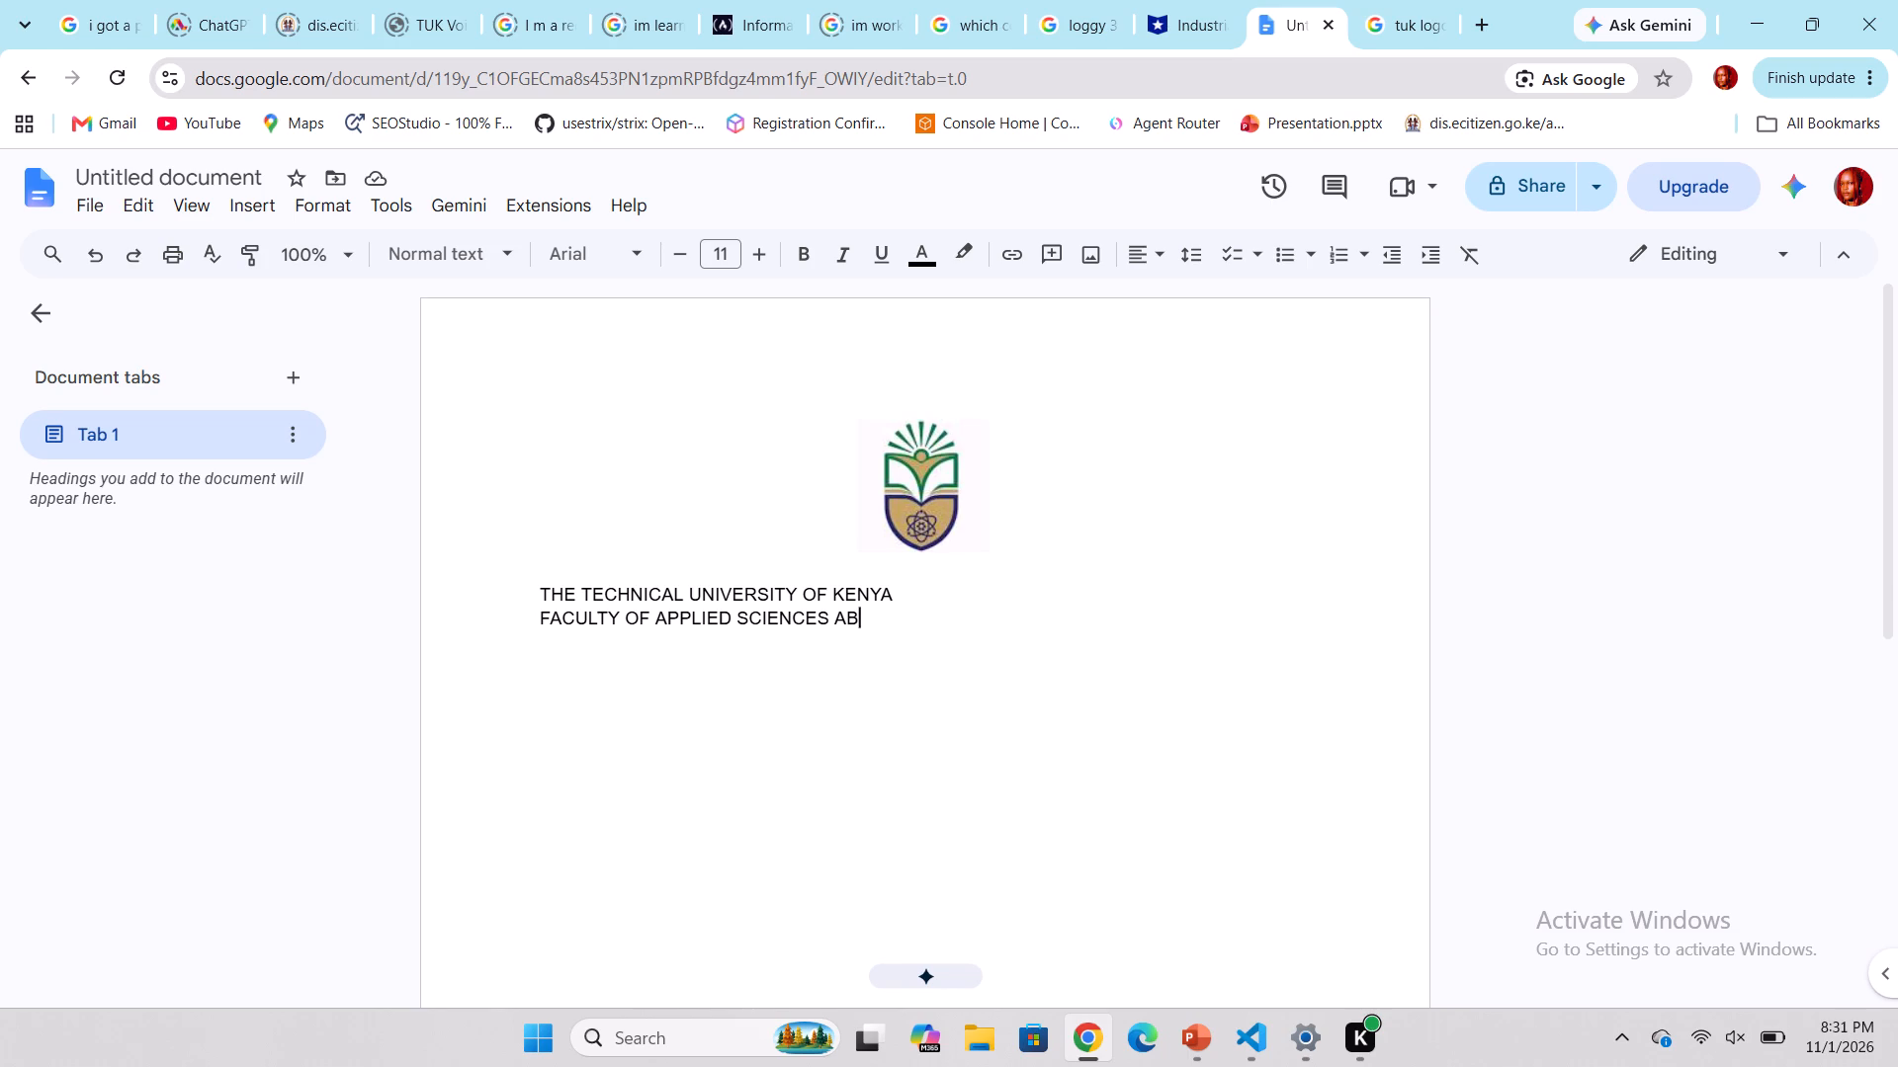
Delete the word "THE" from the start of the university name line.
{"action": "left_click", "coordinate": [581, 603]}
{"action": "key", "text": "BackSpace"}
{"action": "key", "text": "BackSpace"}
{"action": "key", "text": "BackSpace"}
{"action": "key", "text": "BackSpace"}
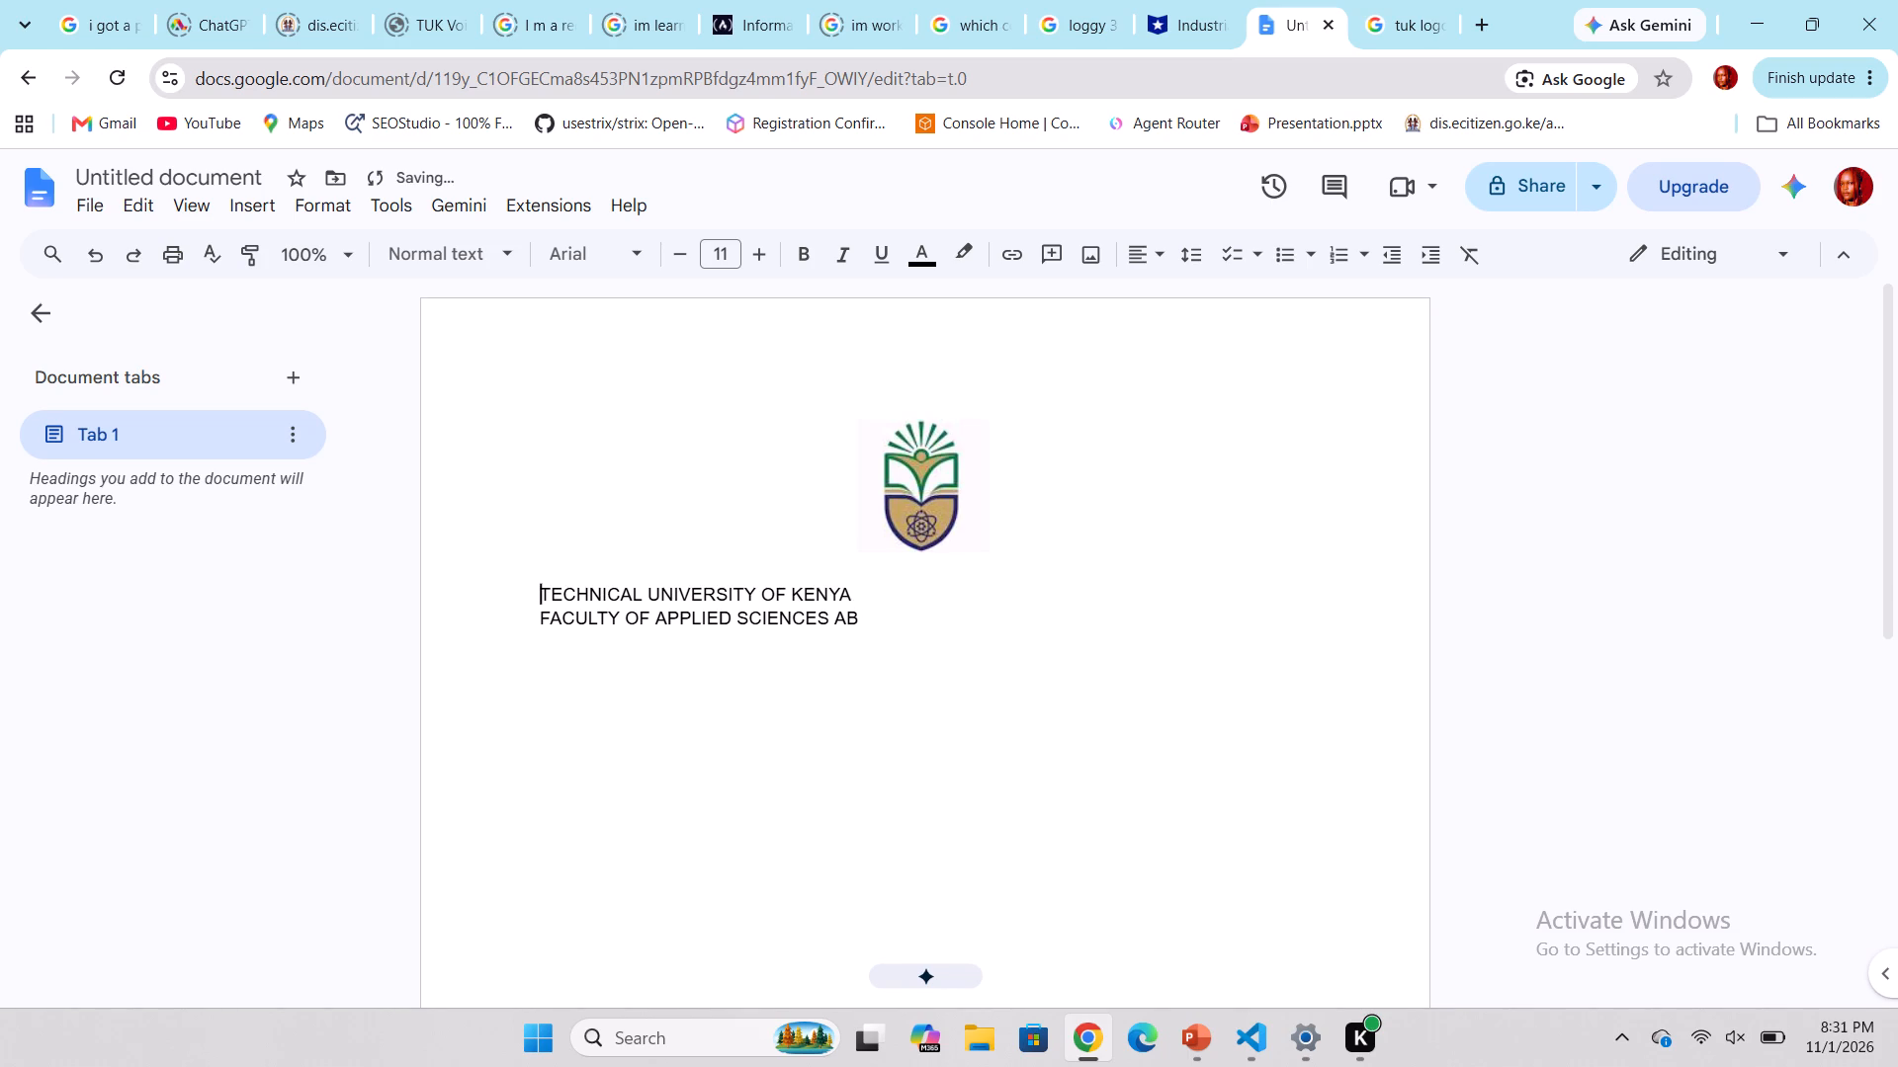
Complete the second heading line as "FACULTY OF APPLIED SCIENCES AND TECHNOLOGY".
{"action": "left_click", "coordinate": [882, 617]}
{"action": "key", "text": "BackSpace"}
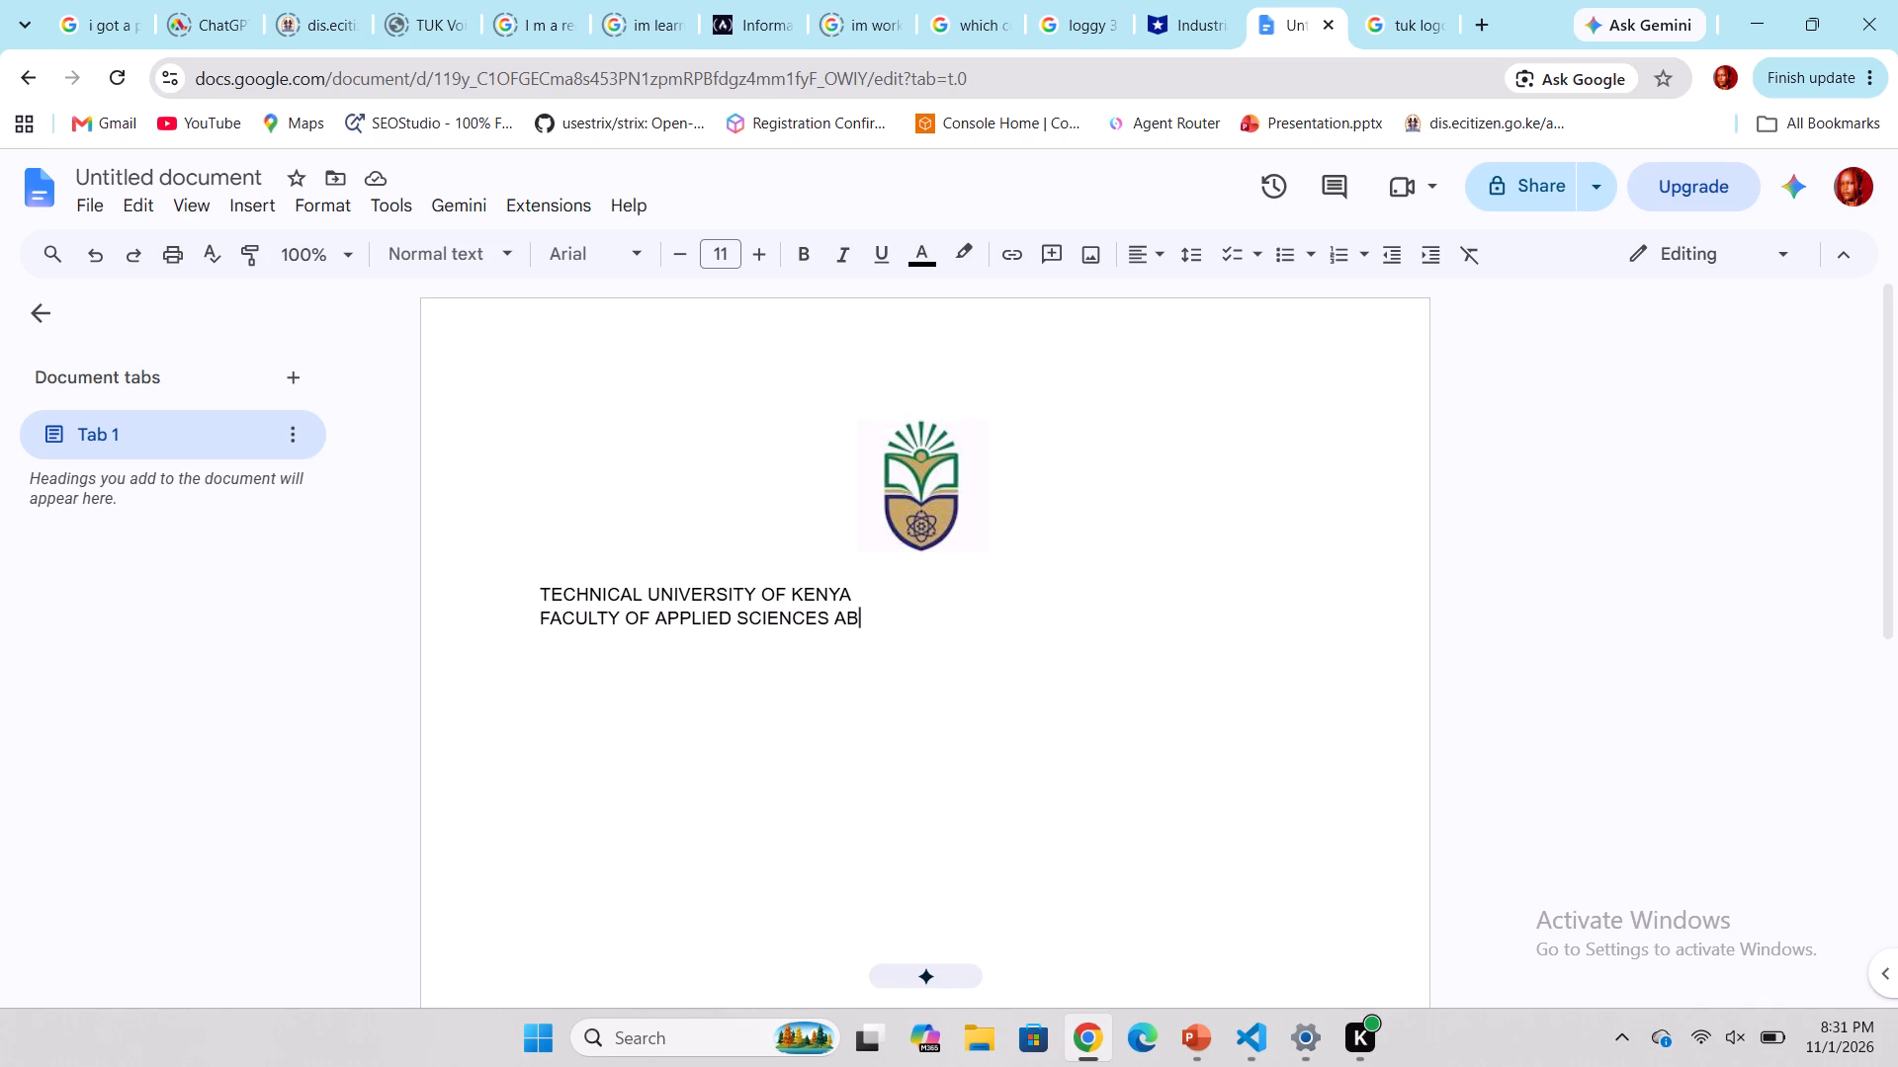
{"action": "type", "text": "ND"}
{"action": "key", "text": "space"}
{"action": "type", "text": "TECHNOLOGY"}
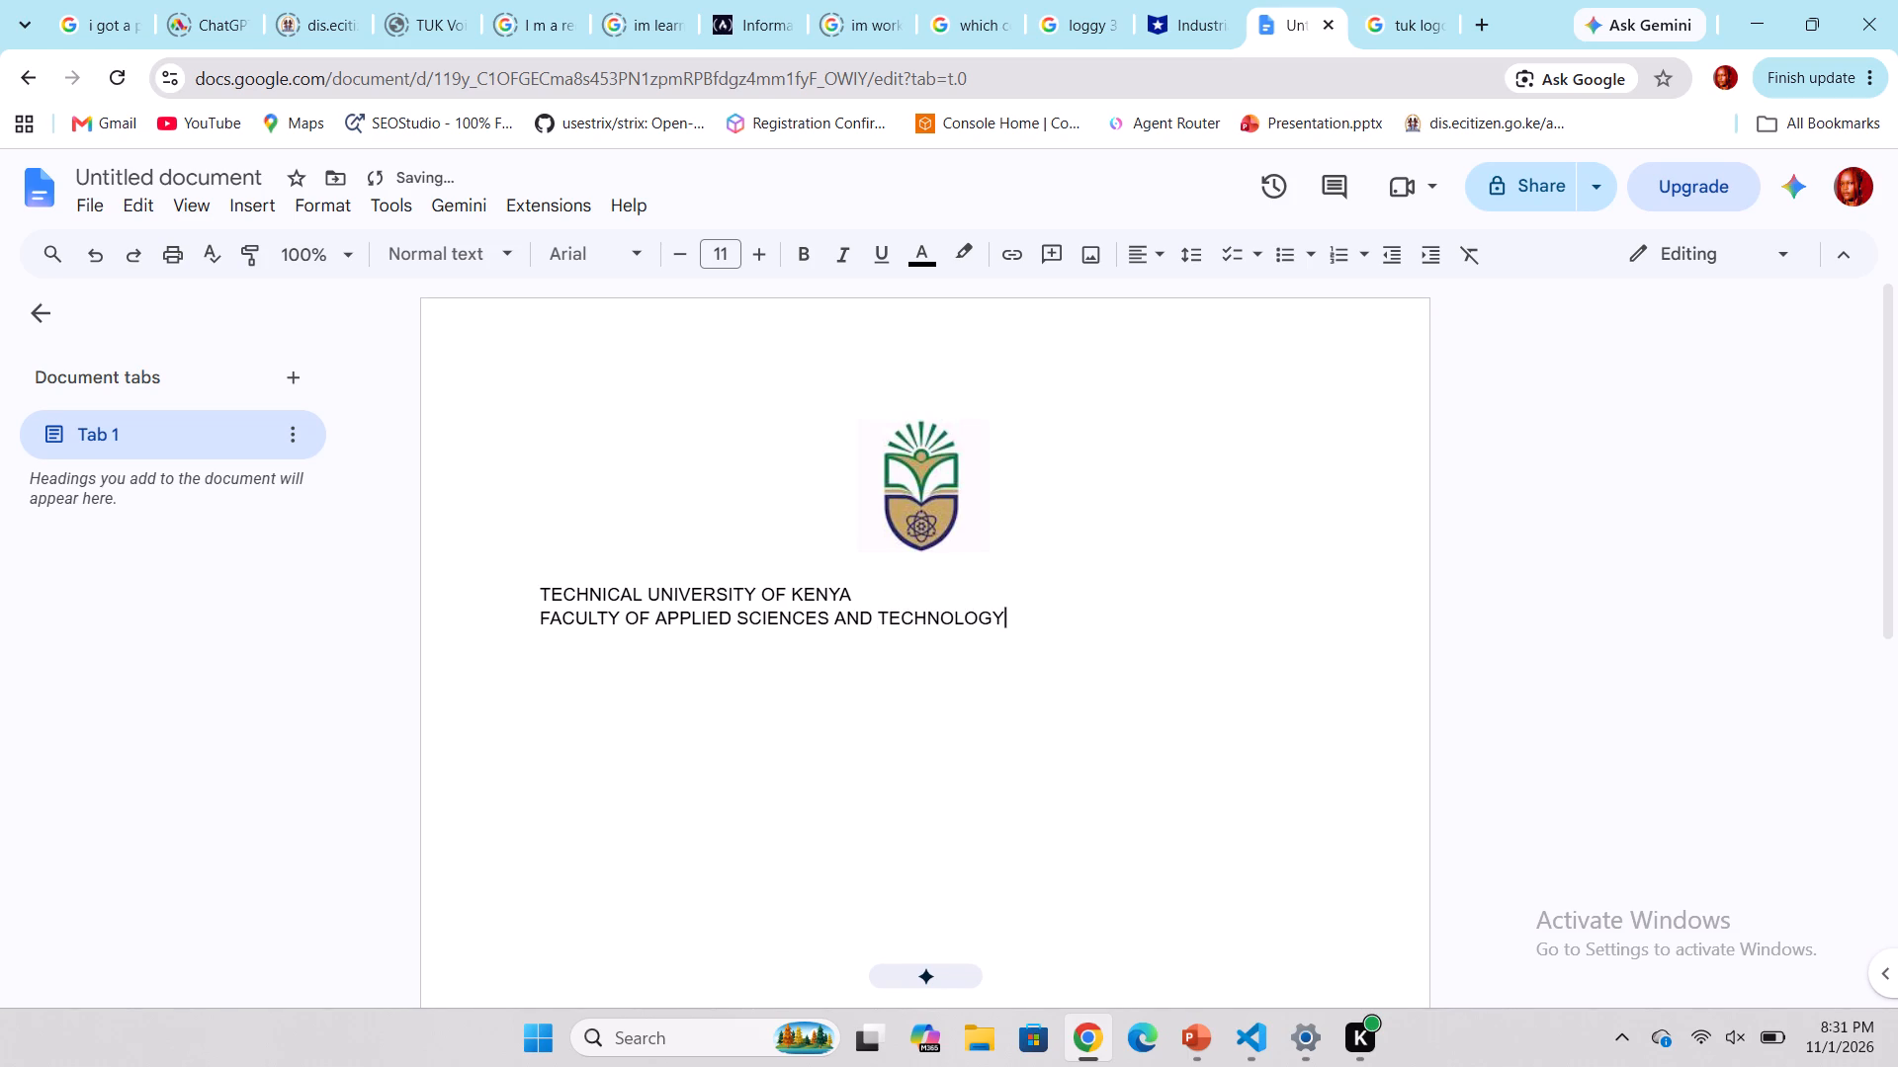
Add a third heading line reading "DEPARTMENT OF COMPUTER SCIENCE AND INFORMATICS".
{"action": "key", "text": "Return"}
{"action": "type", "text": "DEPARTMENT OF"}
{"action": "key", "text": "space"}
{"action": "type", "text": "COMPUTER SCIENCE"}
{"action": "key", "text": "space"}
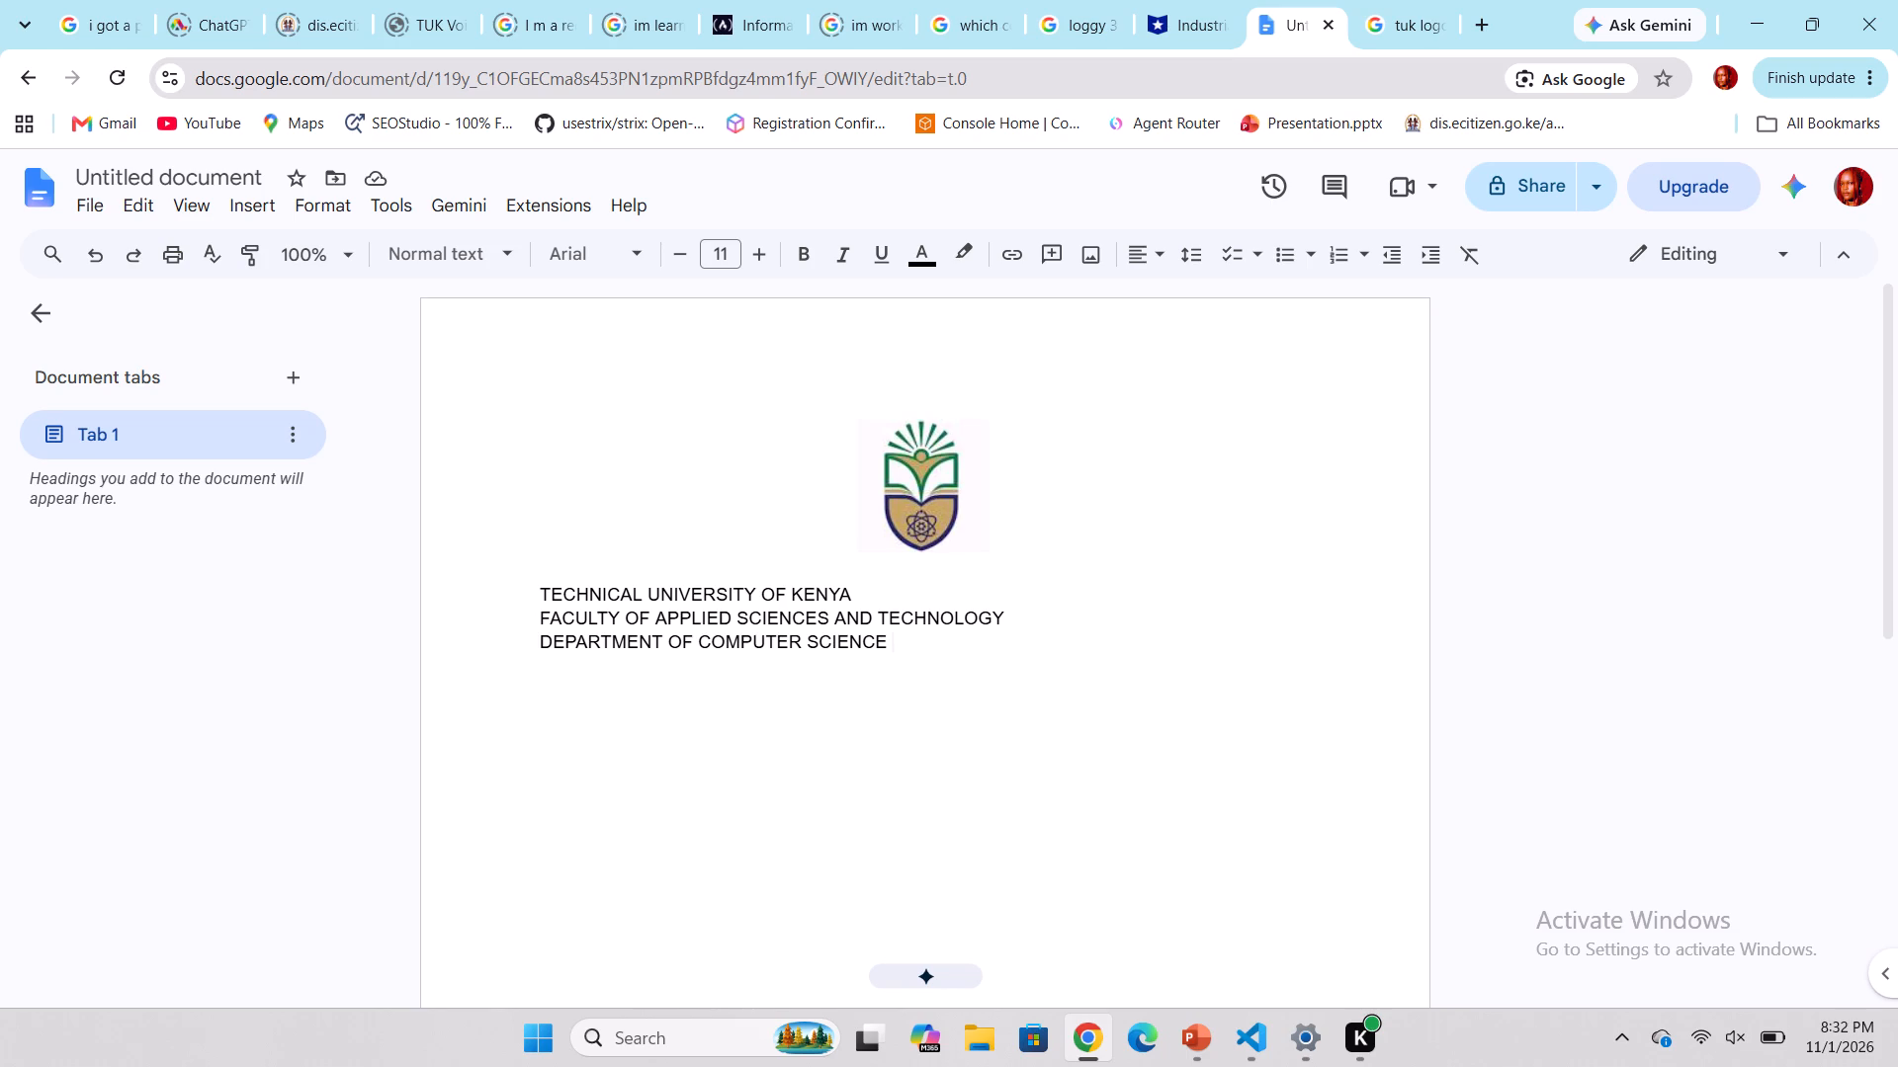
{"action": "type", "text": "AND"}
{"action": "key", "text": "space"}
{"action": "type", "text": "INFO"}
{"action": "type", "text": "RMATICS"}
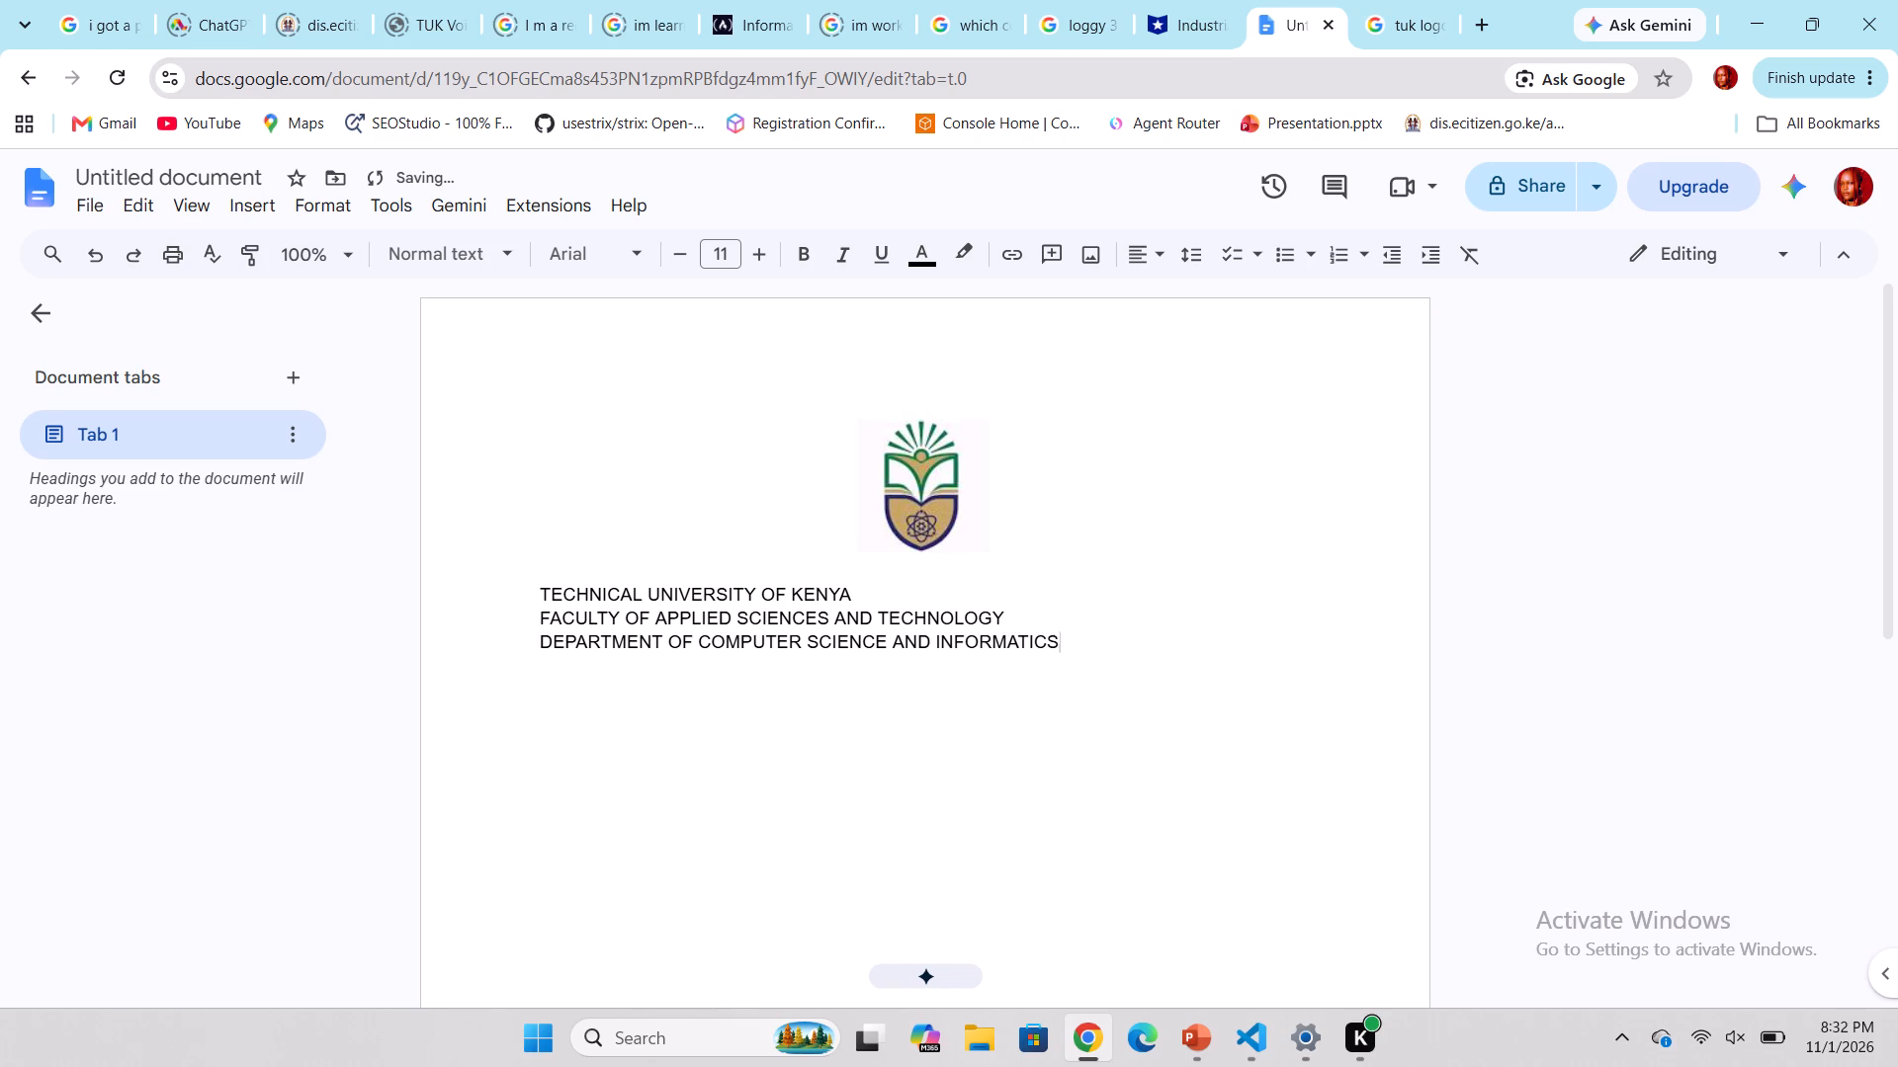
Start a new line below the department heading.
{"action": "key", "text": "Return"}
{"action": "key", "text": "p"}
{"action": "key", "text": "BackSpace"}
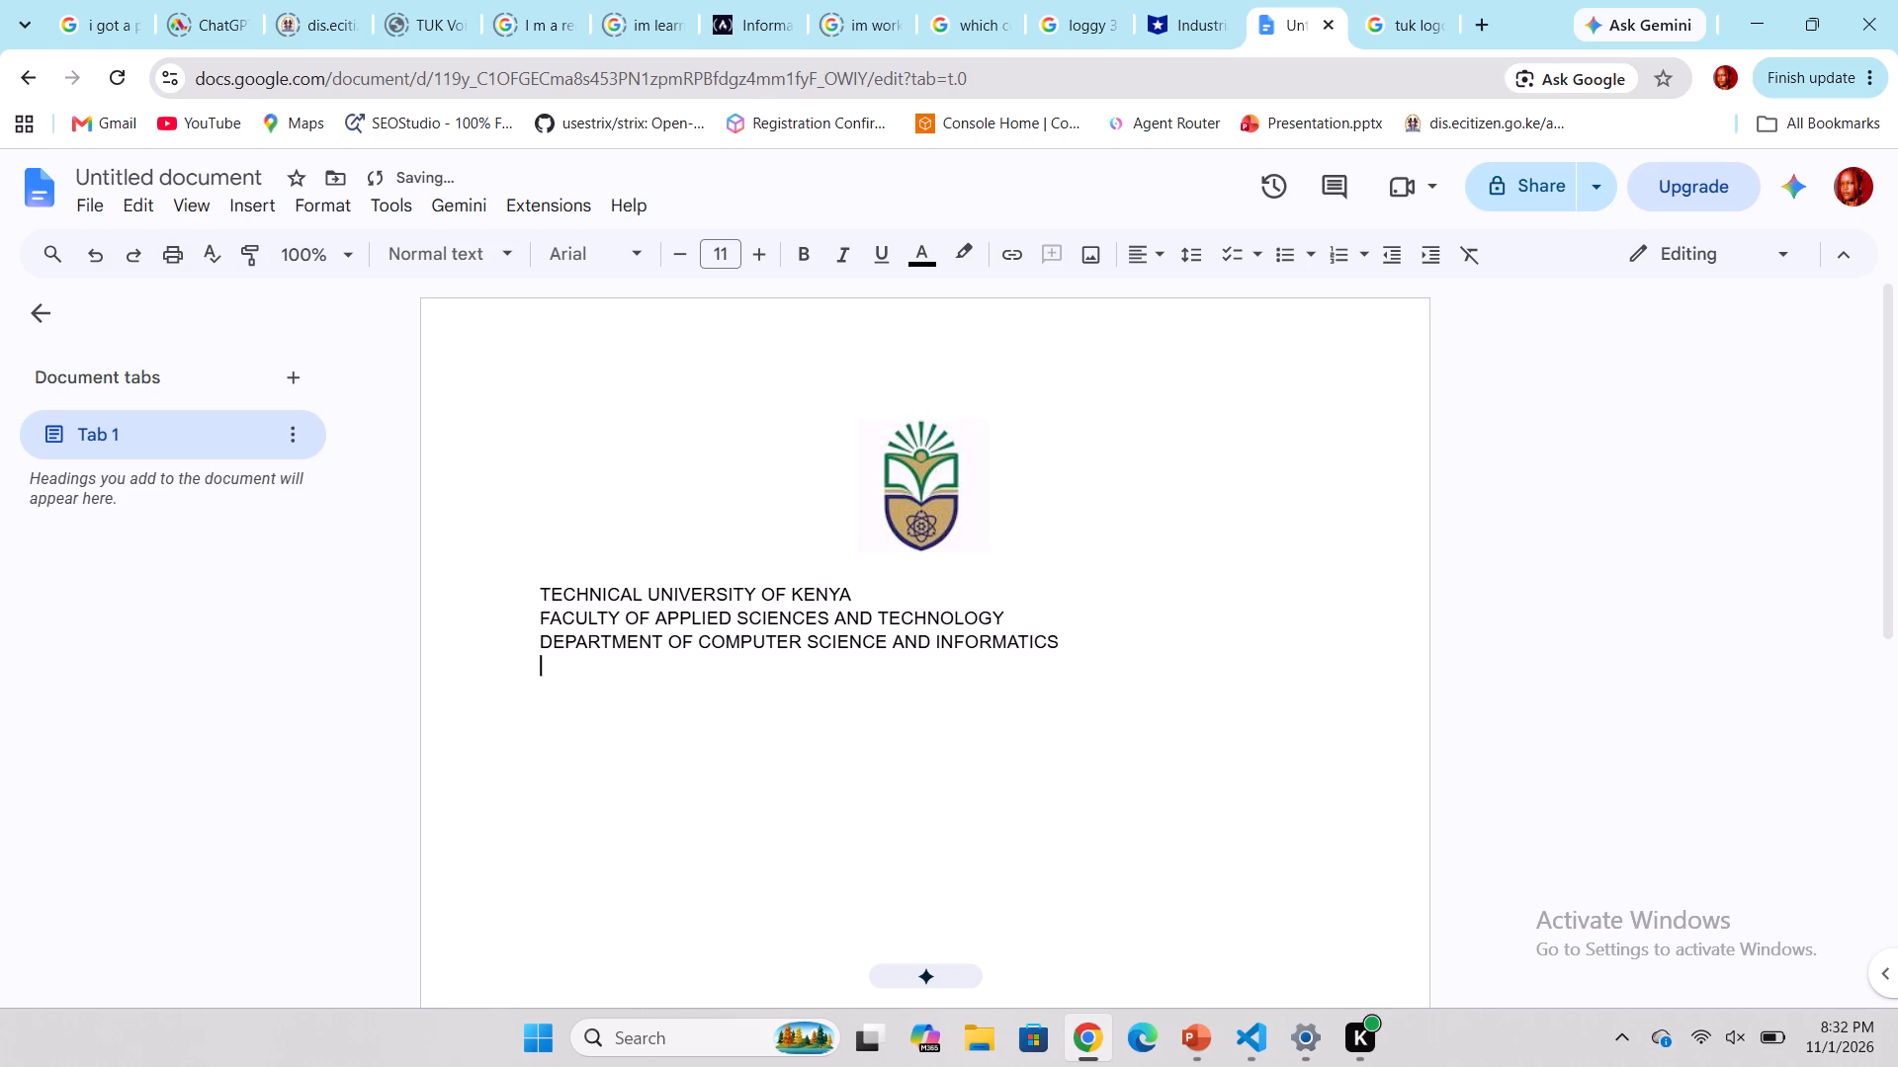
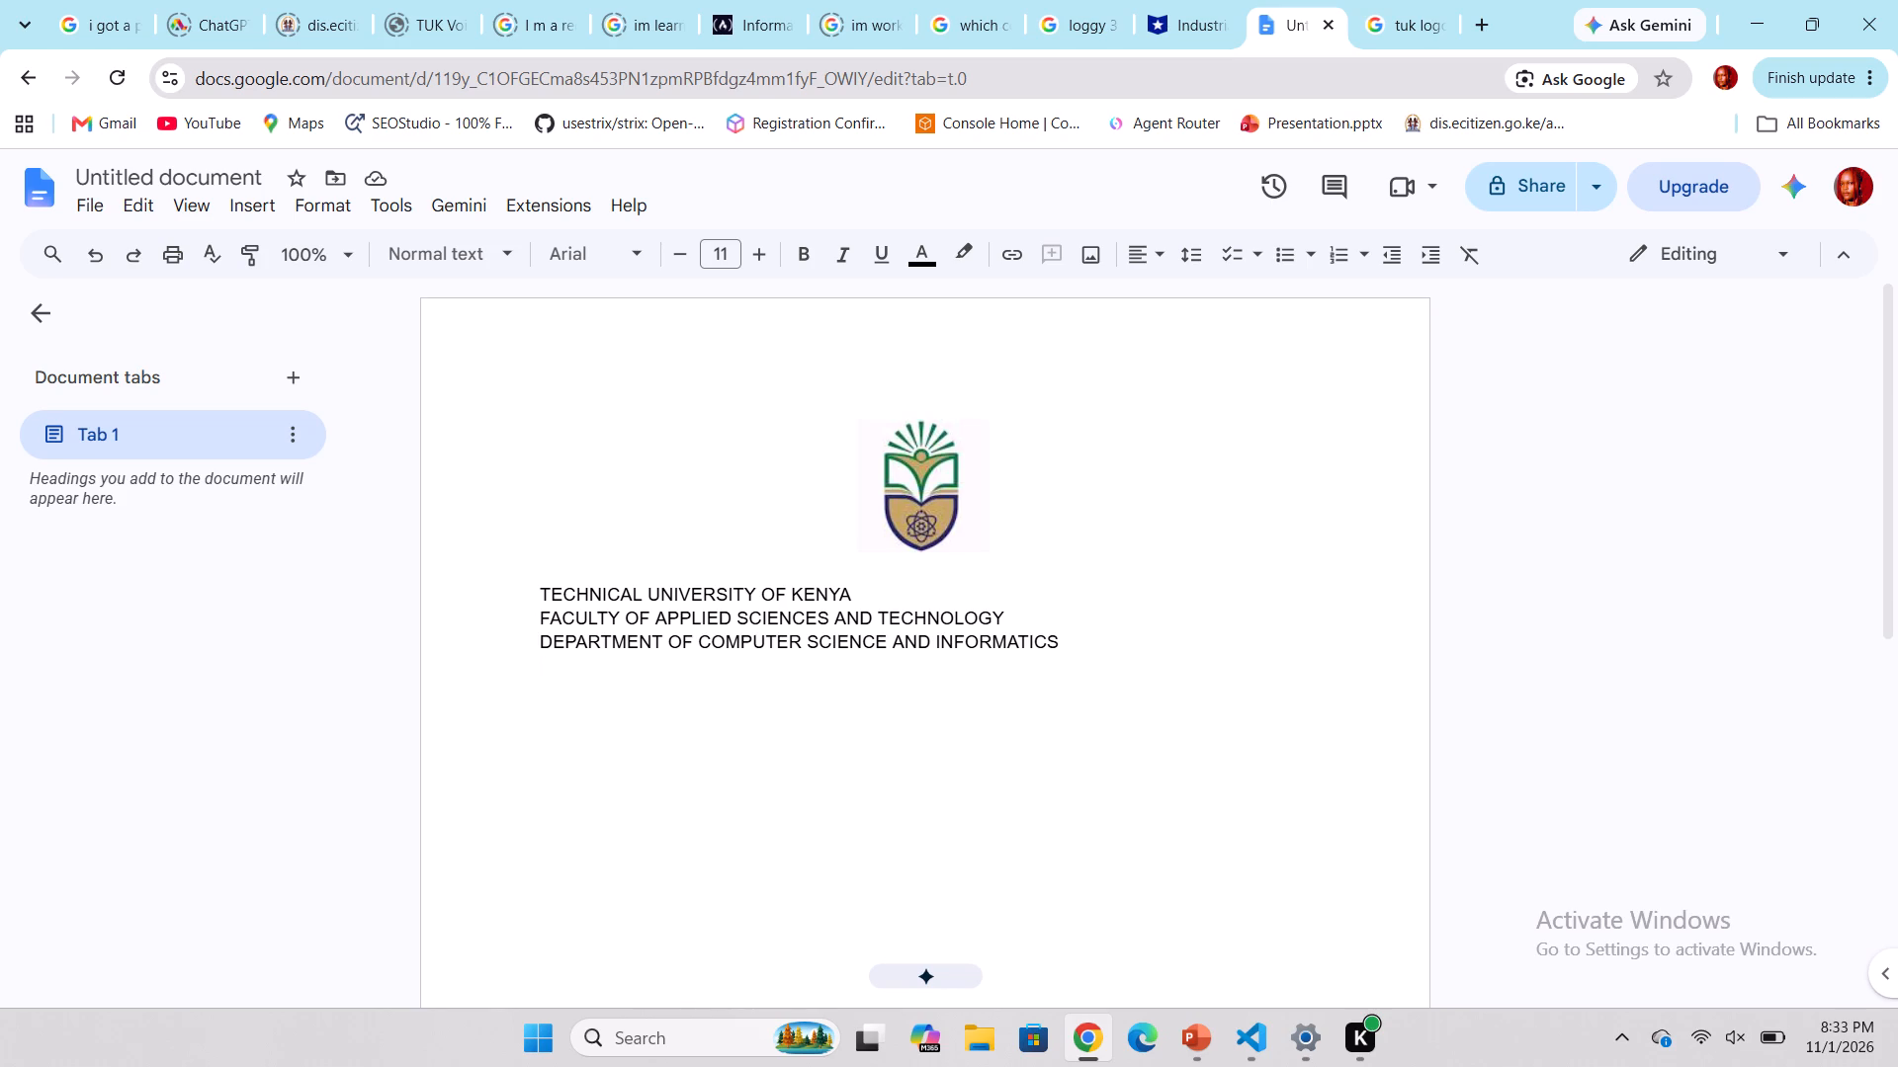
Add NAME and REG NO lines below the department heading, filled in with the student's name and registration number.
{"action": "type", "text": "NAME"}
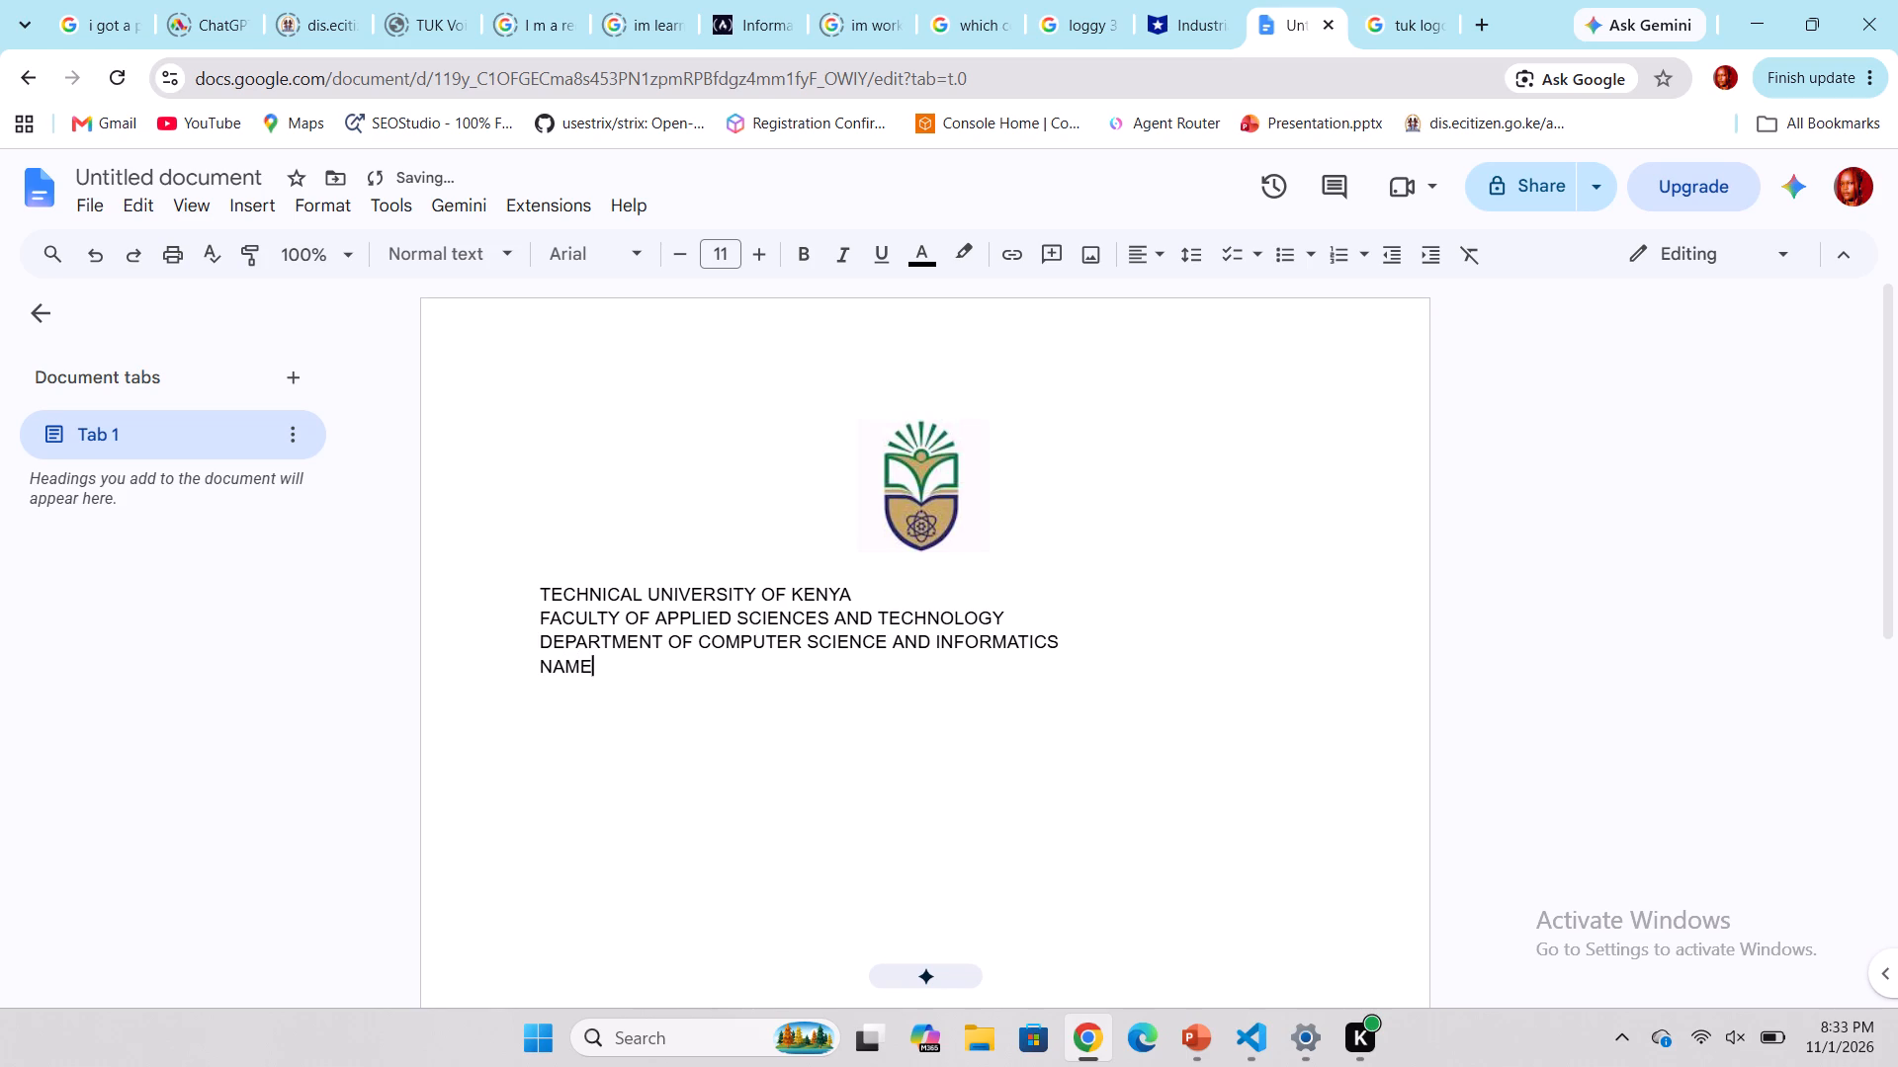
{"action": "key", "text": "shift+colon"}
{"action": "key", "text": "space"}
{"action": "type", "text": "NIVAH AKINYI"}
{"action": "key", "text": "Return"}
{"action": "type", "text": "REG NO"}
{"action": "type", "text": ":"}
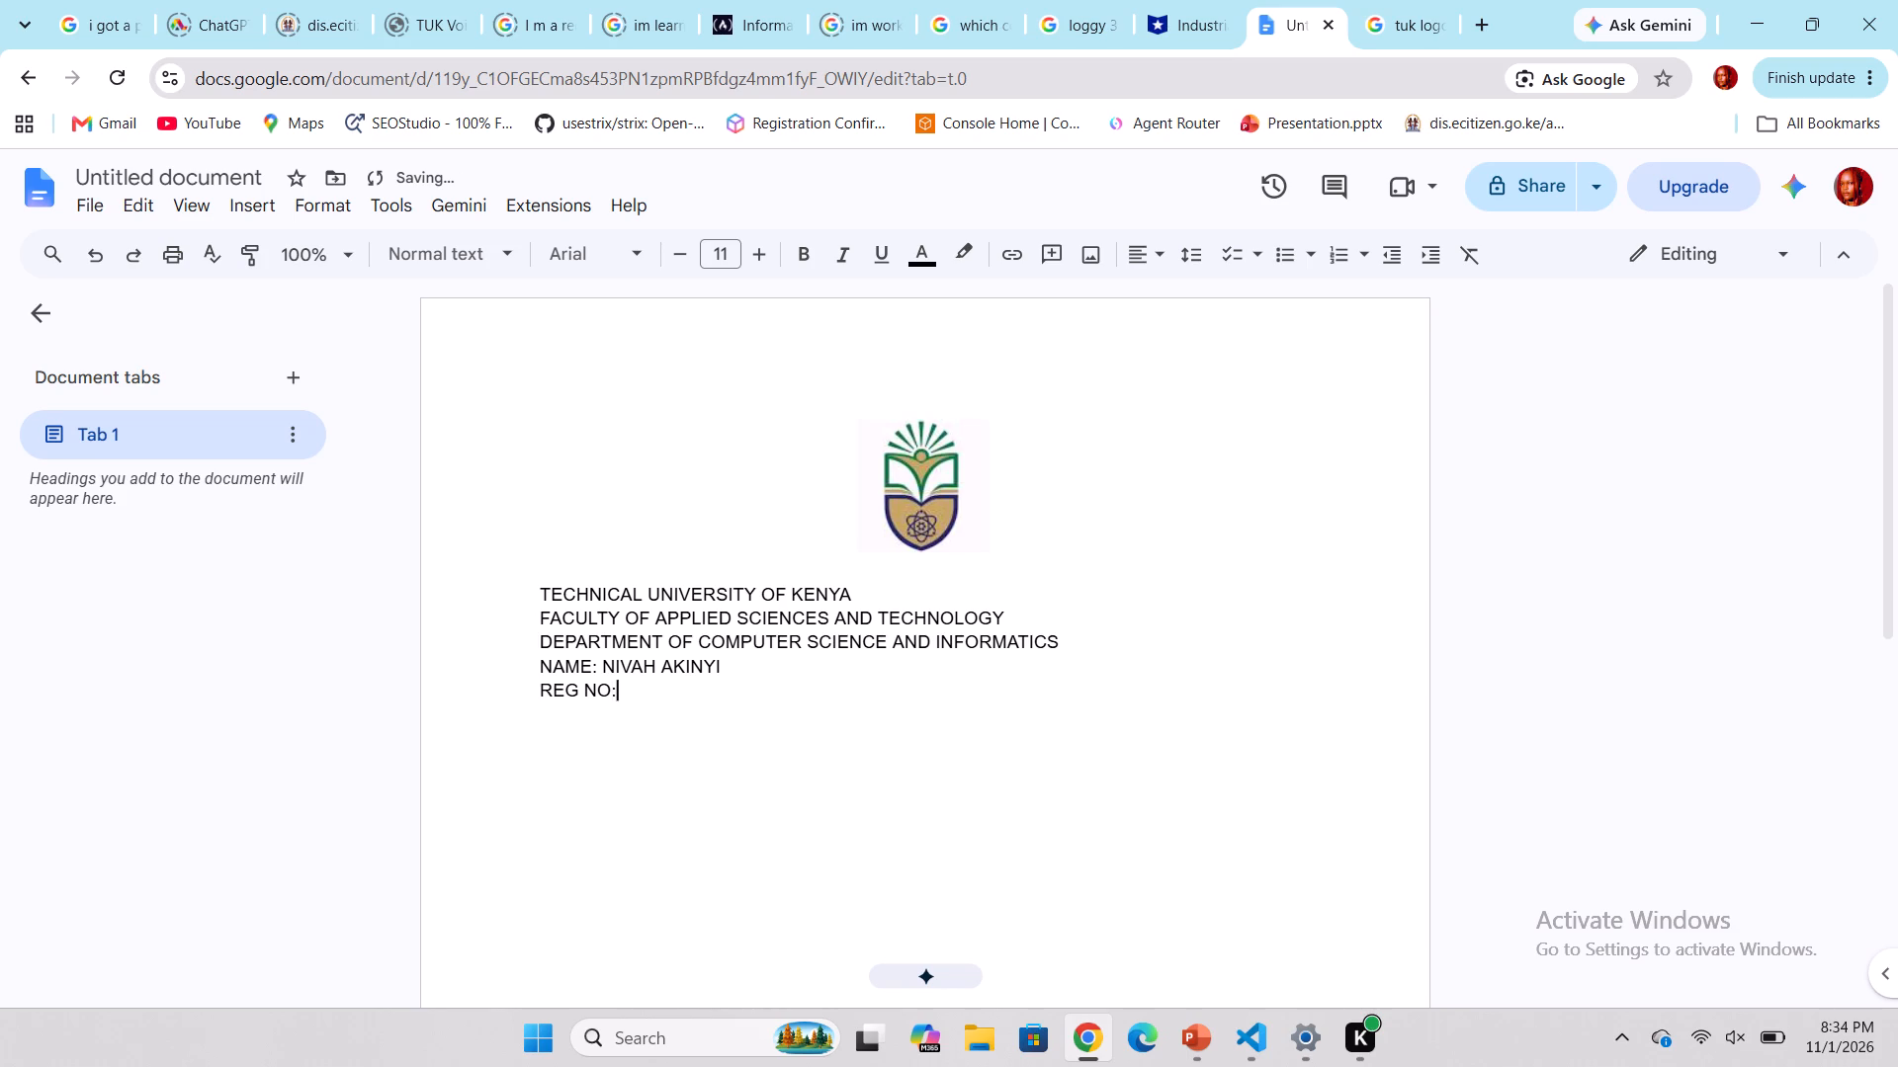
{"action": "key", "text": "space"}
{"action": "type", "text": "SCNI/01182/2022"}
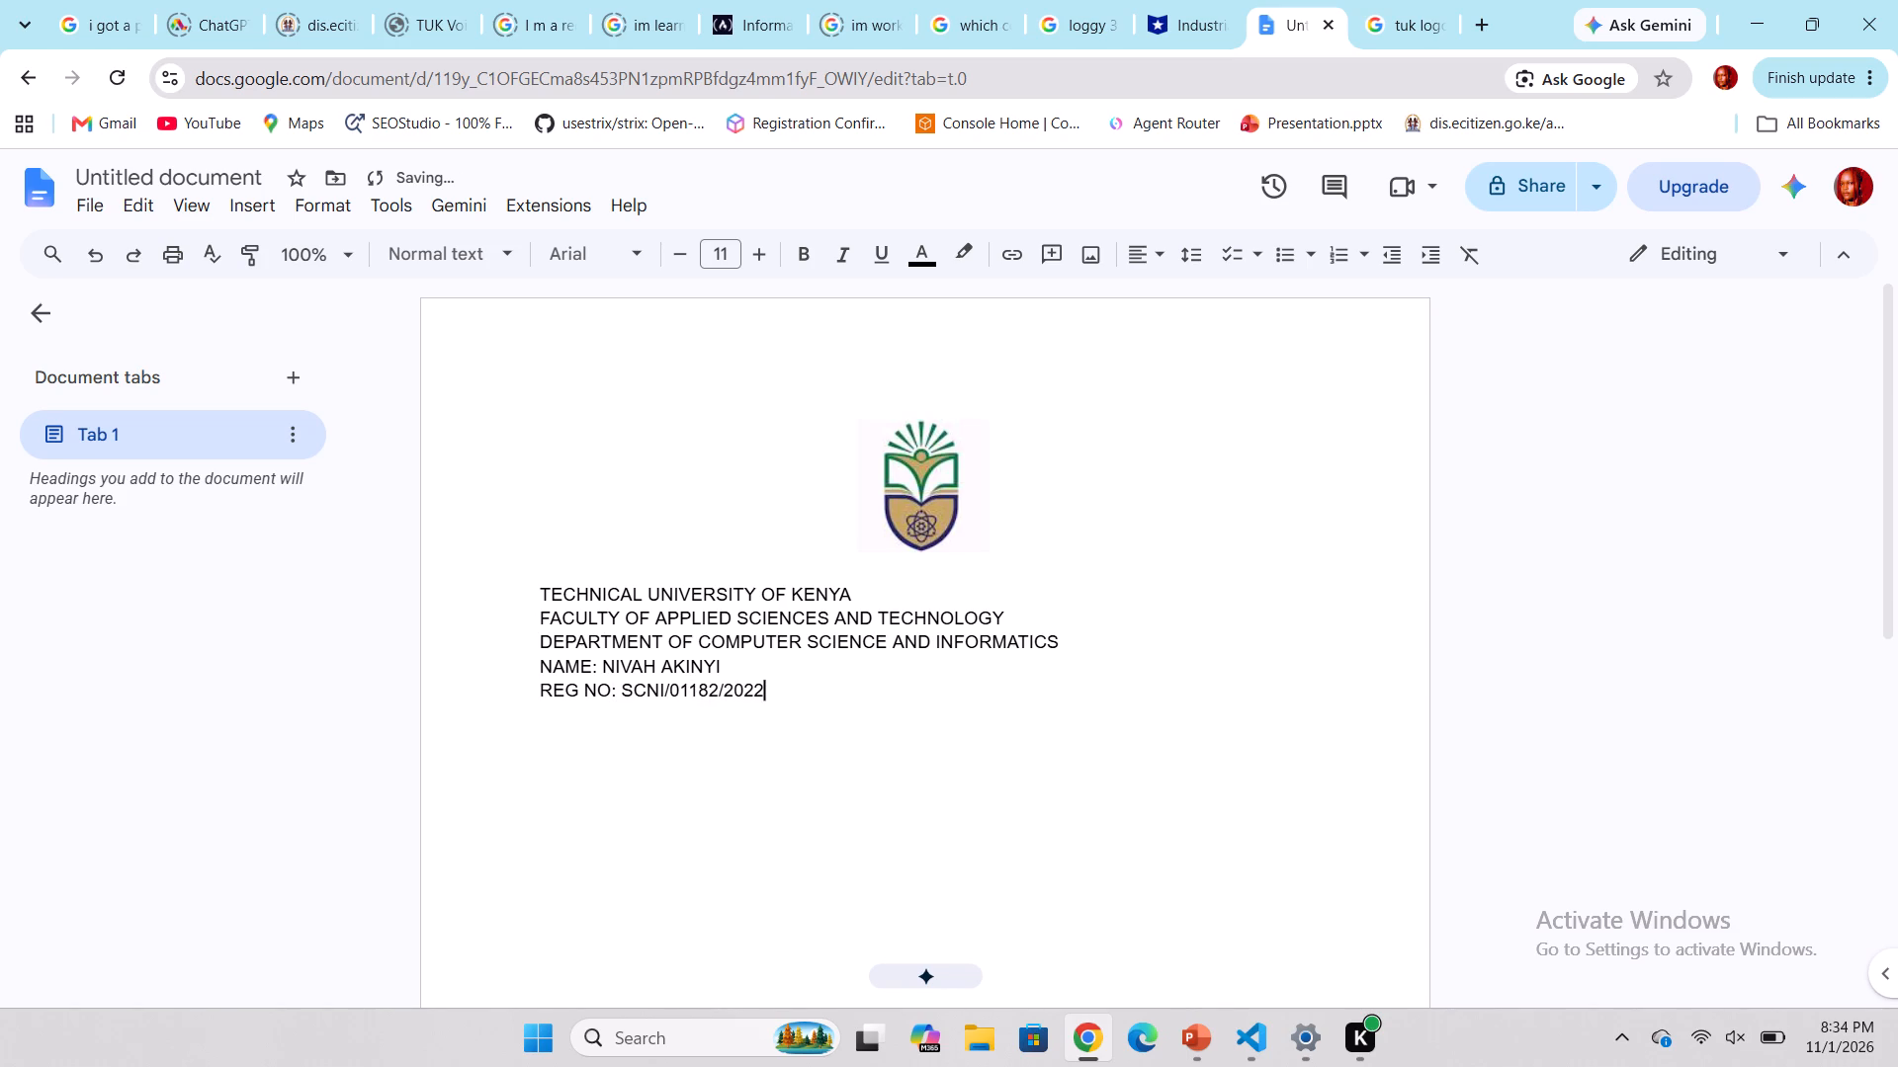
Add a line reading "ORGANIZATION NAME: WIZGLOBAL" below the registration number line.
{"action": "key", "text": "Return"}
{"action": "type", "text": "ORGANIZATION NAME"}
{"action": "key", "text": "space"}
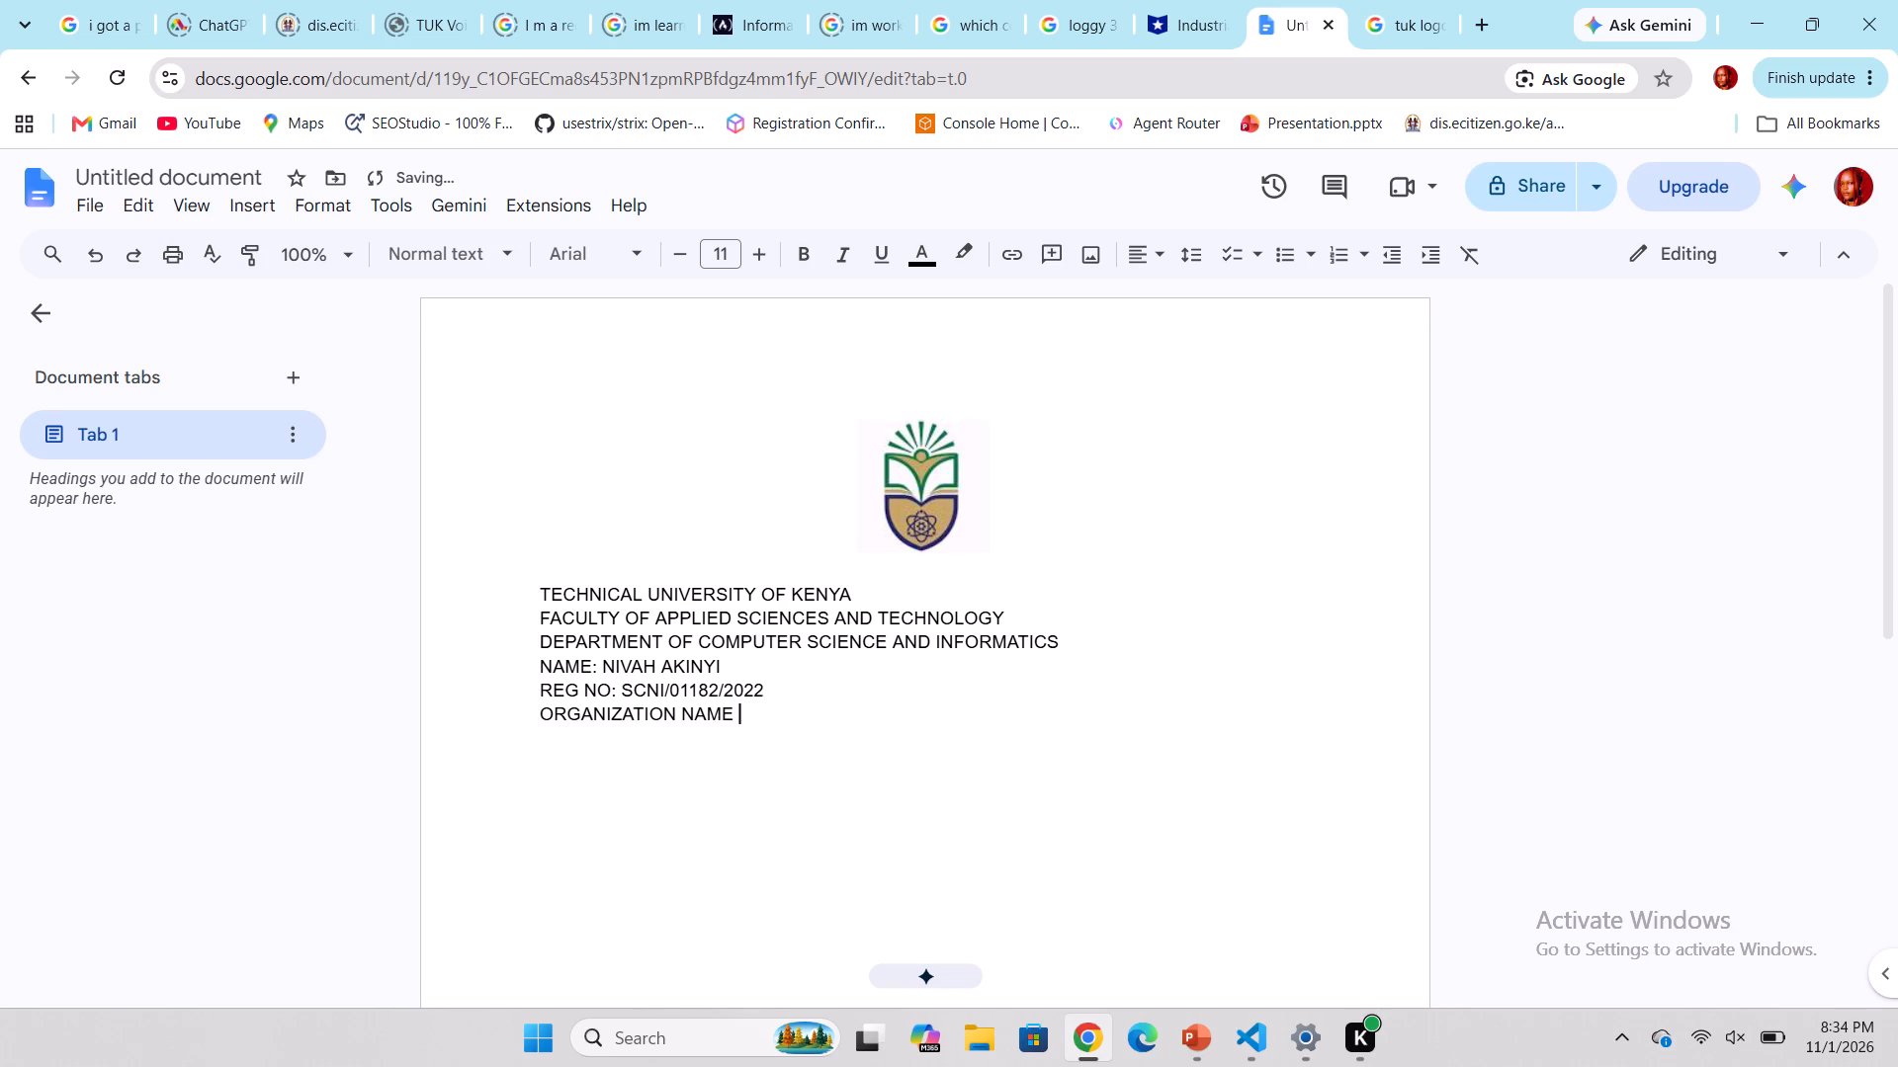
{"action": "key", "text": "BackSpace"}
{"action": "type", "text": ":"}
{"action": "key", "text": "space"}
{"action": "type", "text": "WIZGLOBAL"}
Add a line reading "FROM JUNE TO AUGUST 2026" below the organization name.
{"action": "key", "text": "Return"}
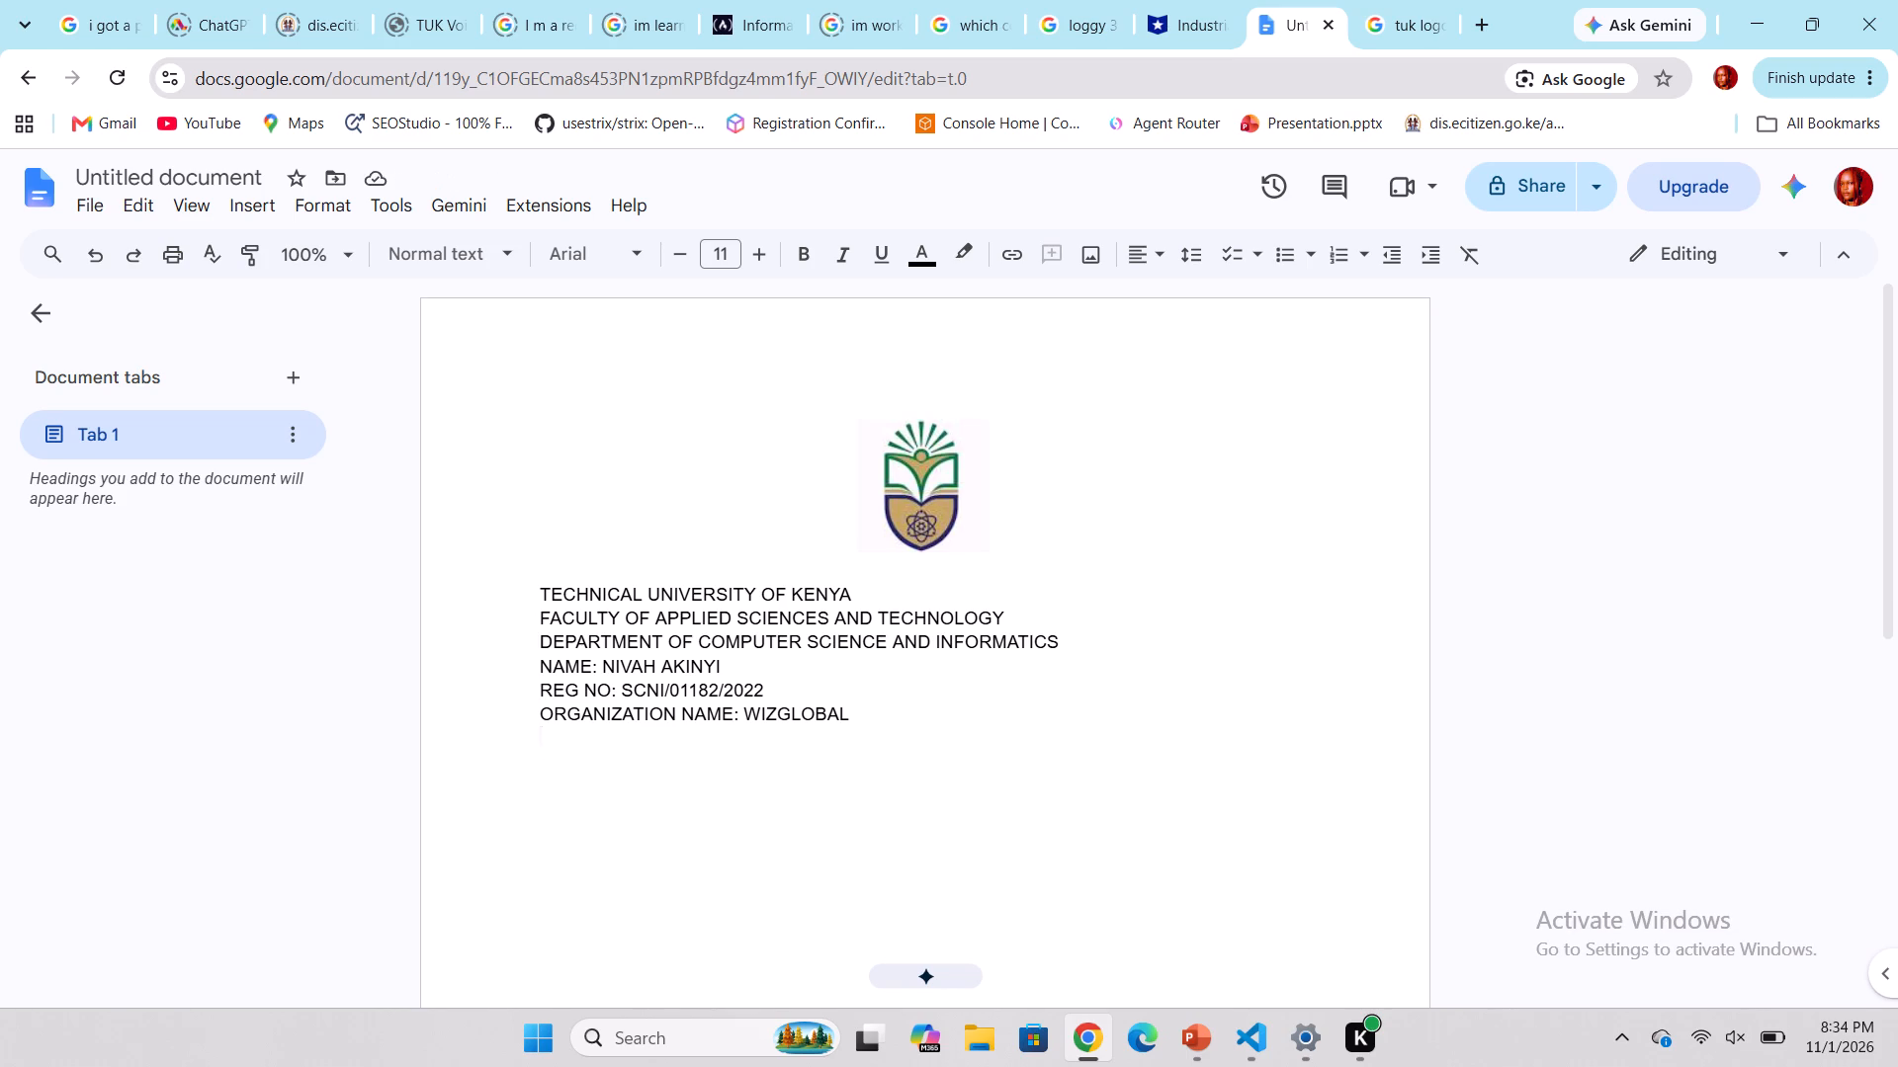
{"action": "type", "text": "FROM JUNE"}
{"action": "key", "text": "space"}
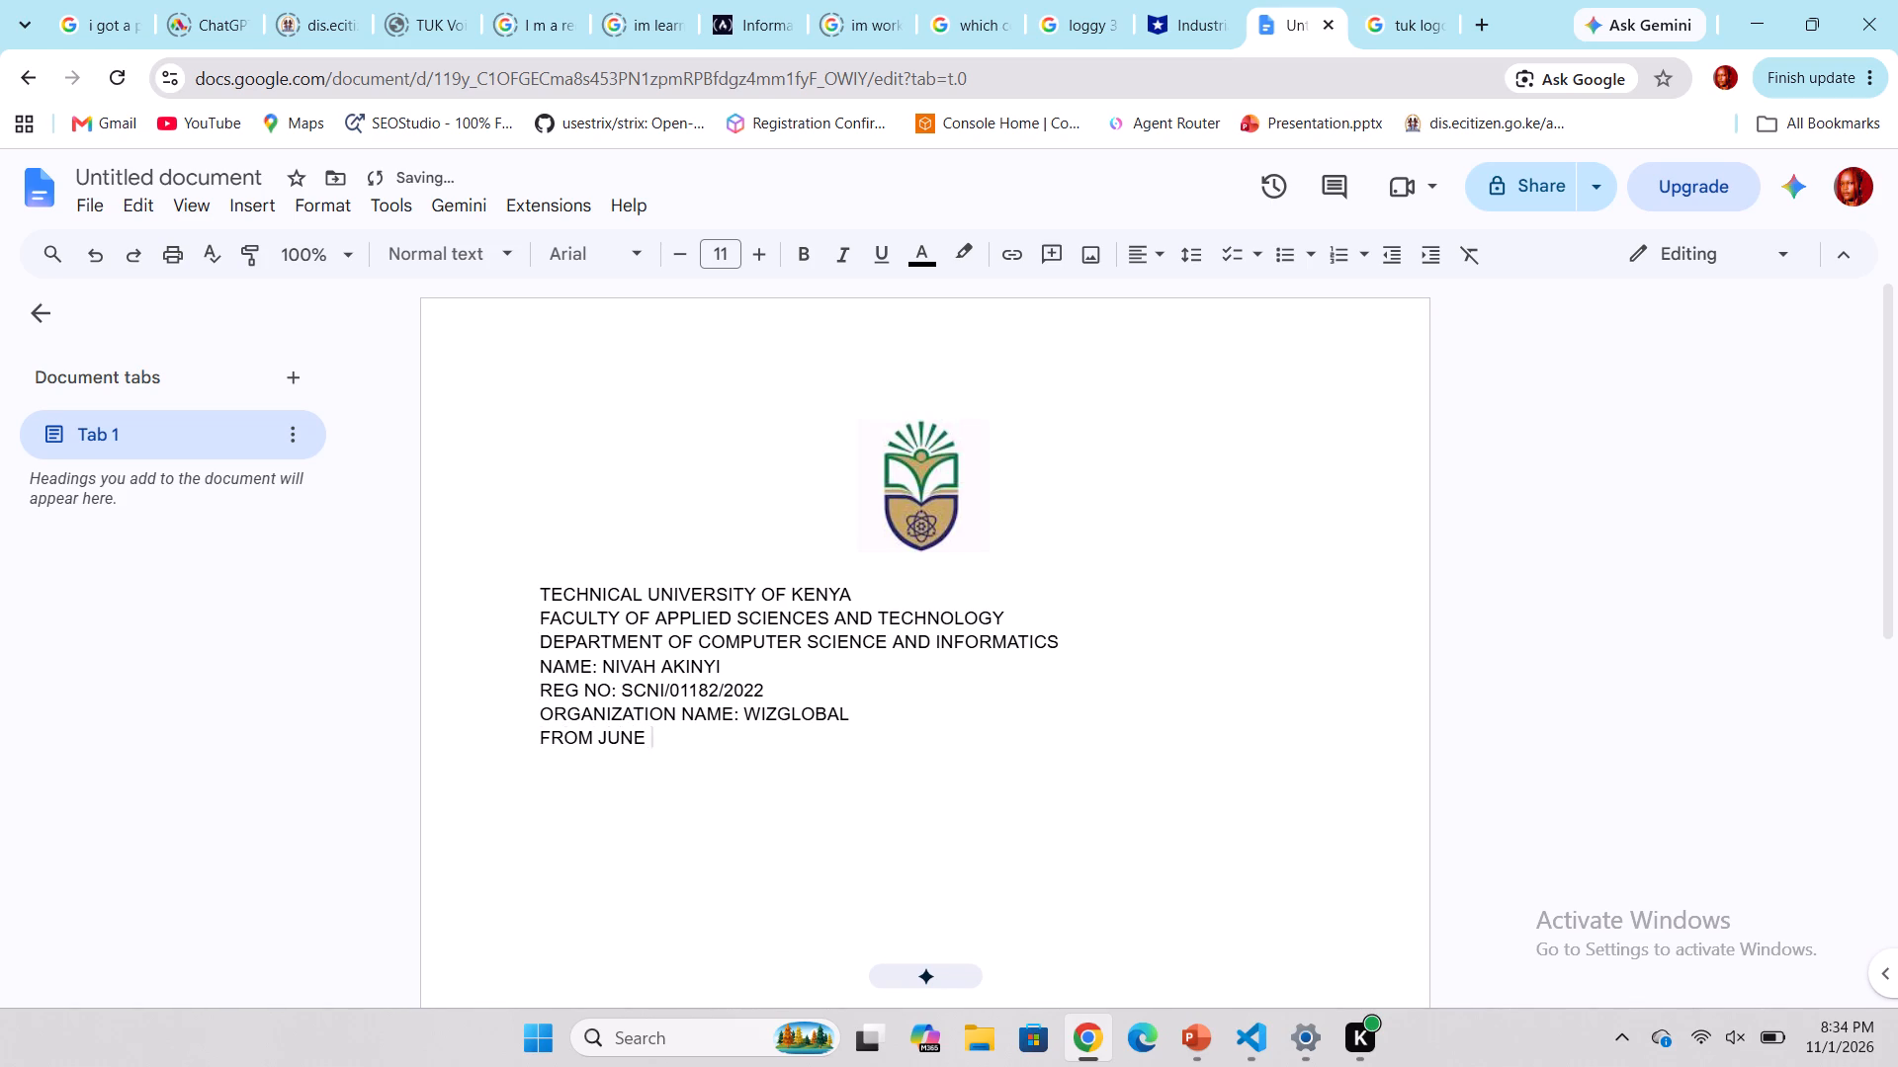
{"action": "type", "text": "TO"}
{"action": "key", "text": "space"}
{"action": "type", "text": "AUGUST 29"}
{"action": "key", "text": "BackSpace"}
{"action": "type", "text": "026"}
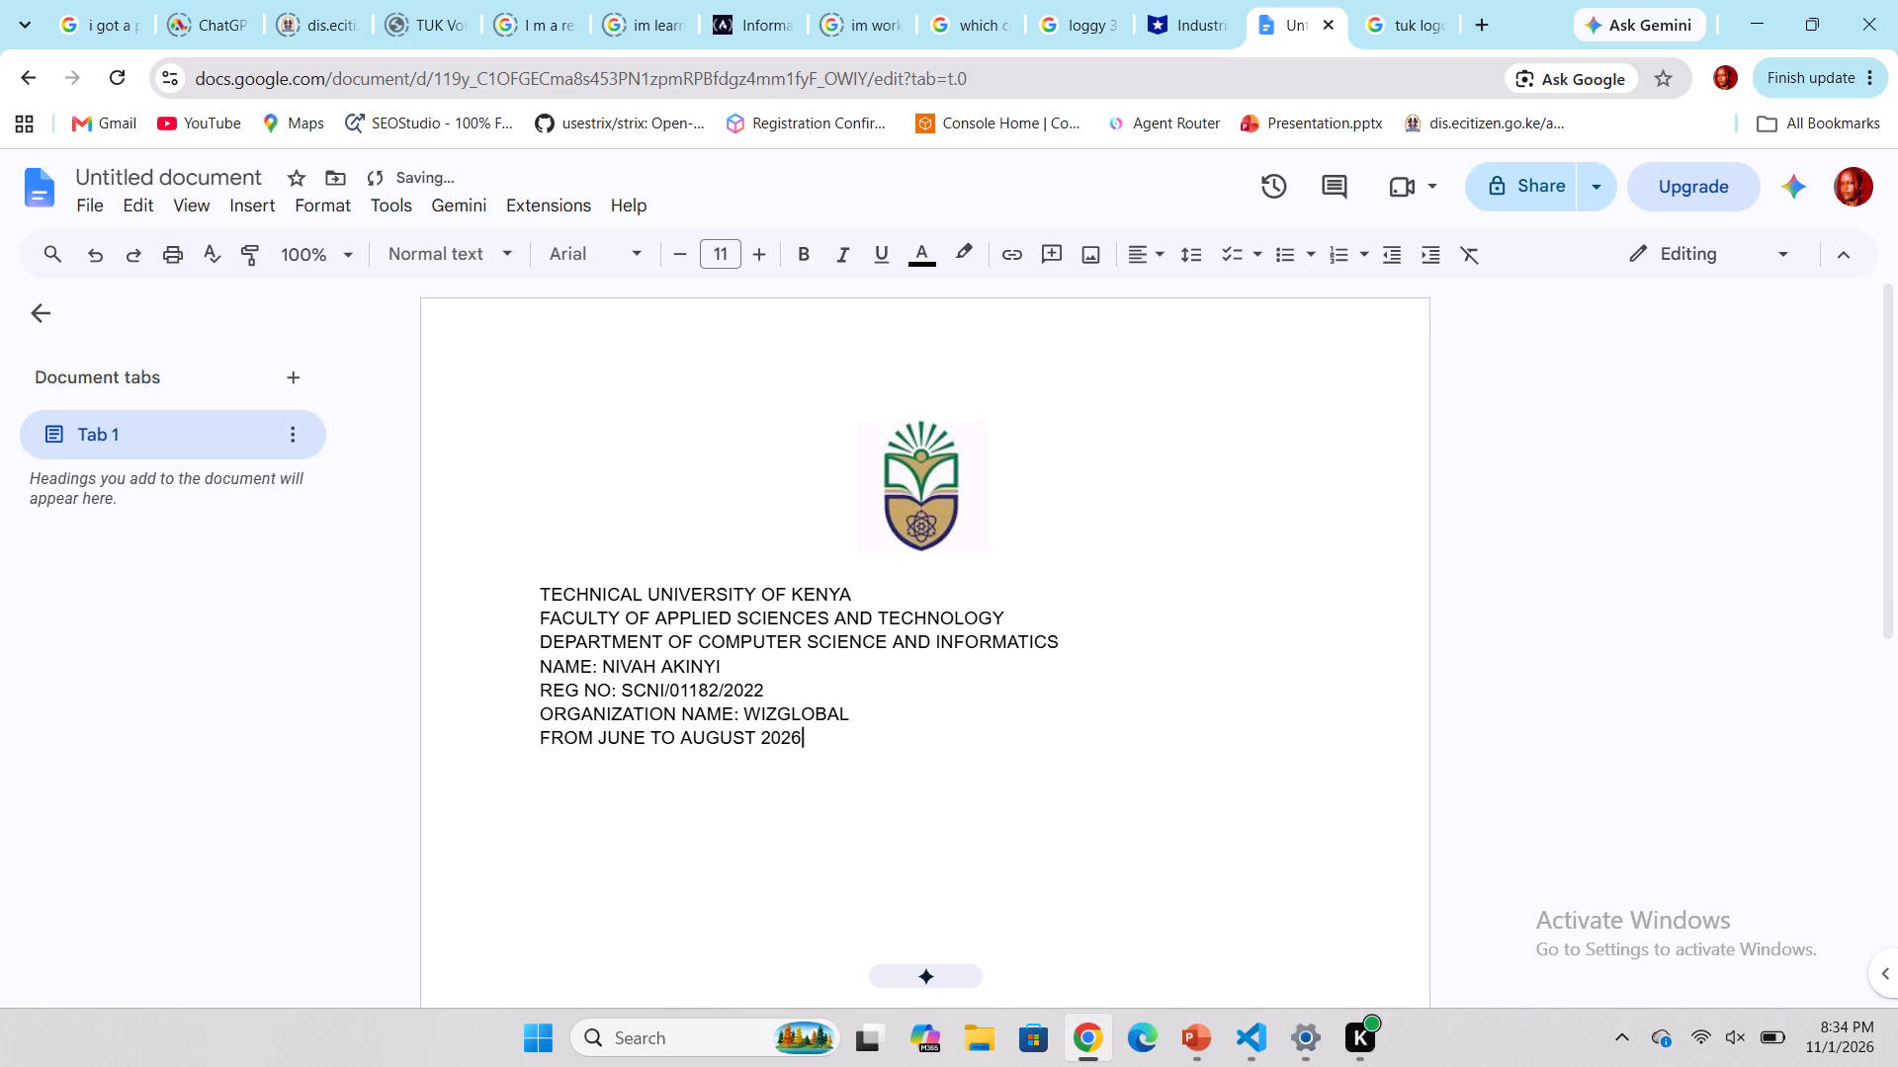
Replace "tuk" with "WIZ GLOBAL" in the logo search on the Google results page and run the search.
{"action": "left_click", "coordinate": [1409, 26]}
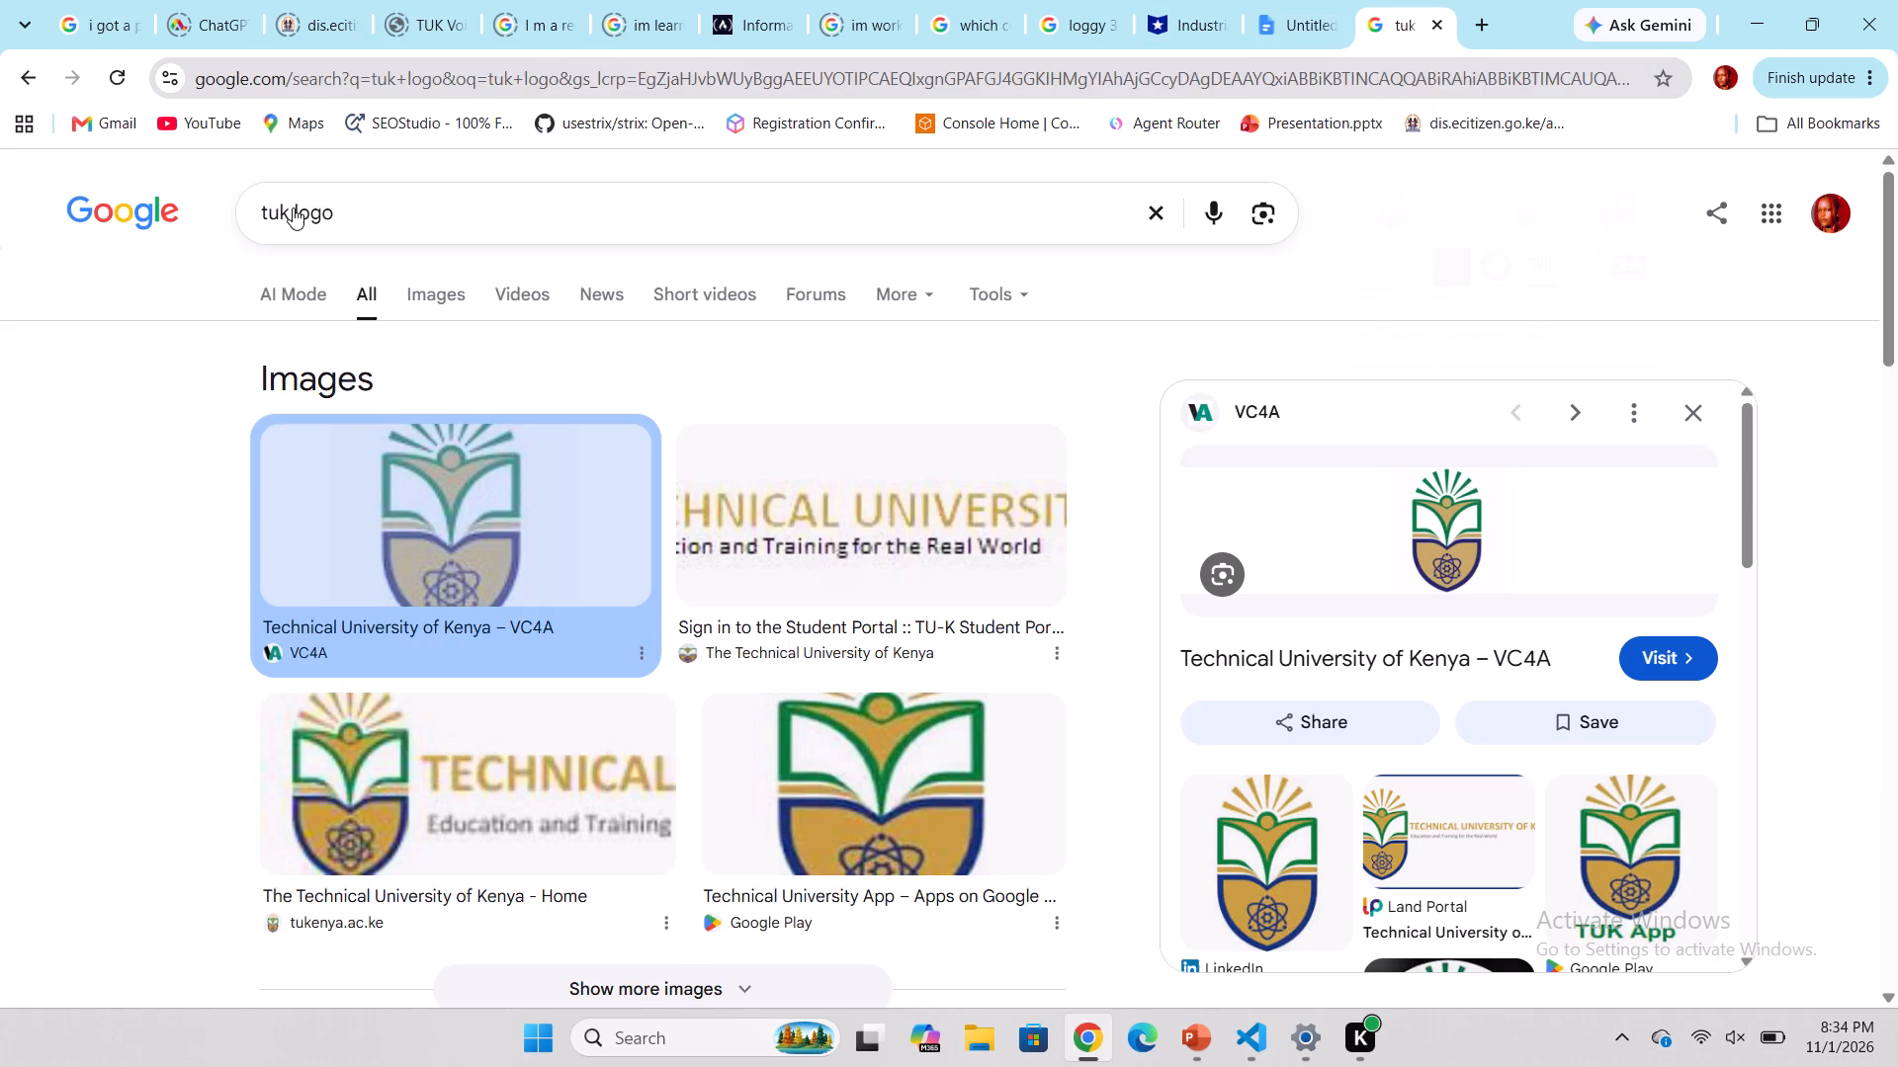
{"action": "left_click", "coordinate": [293, 207]}
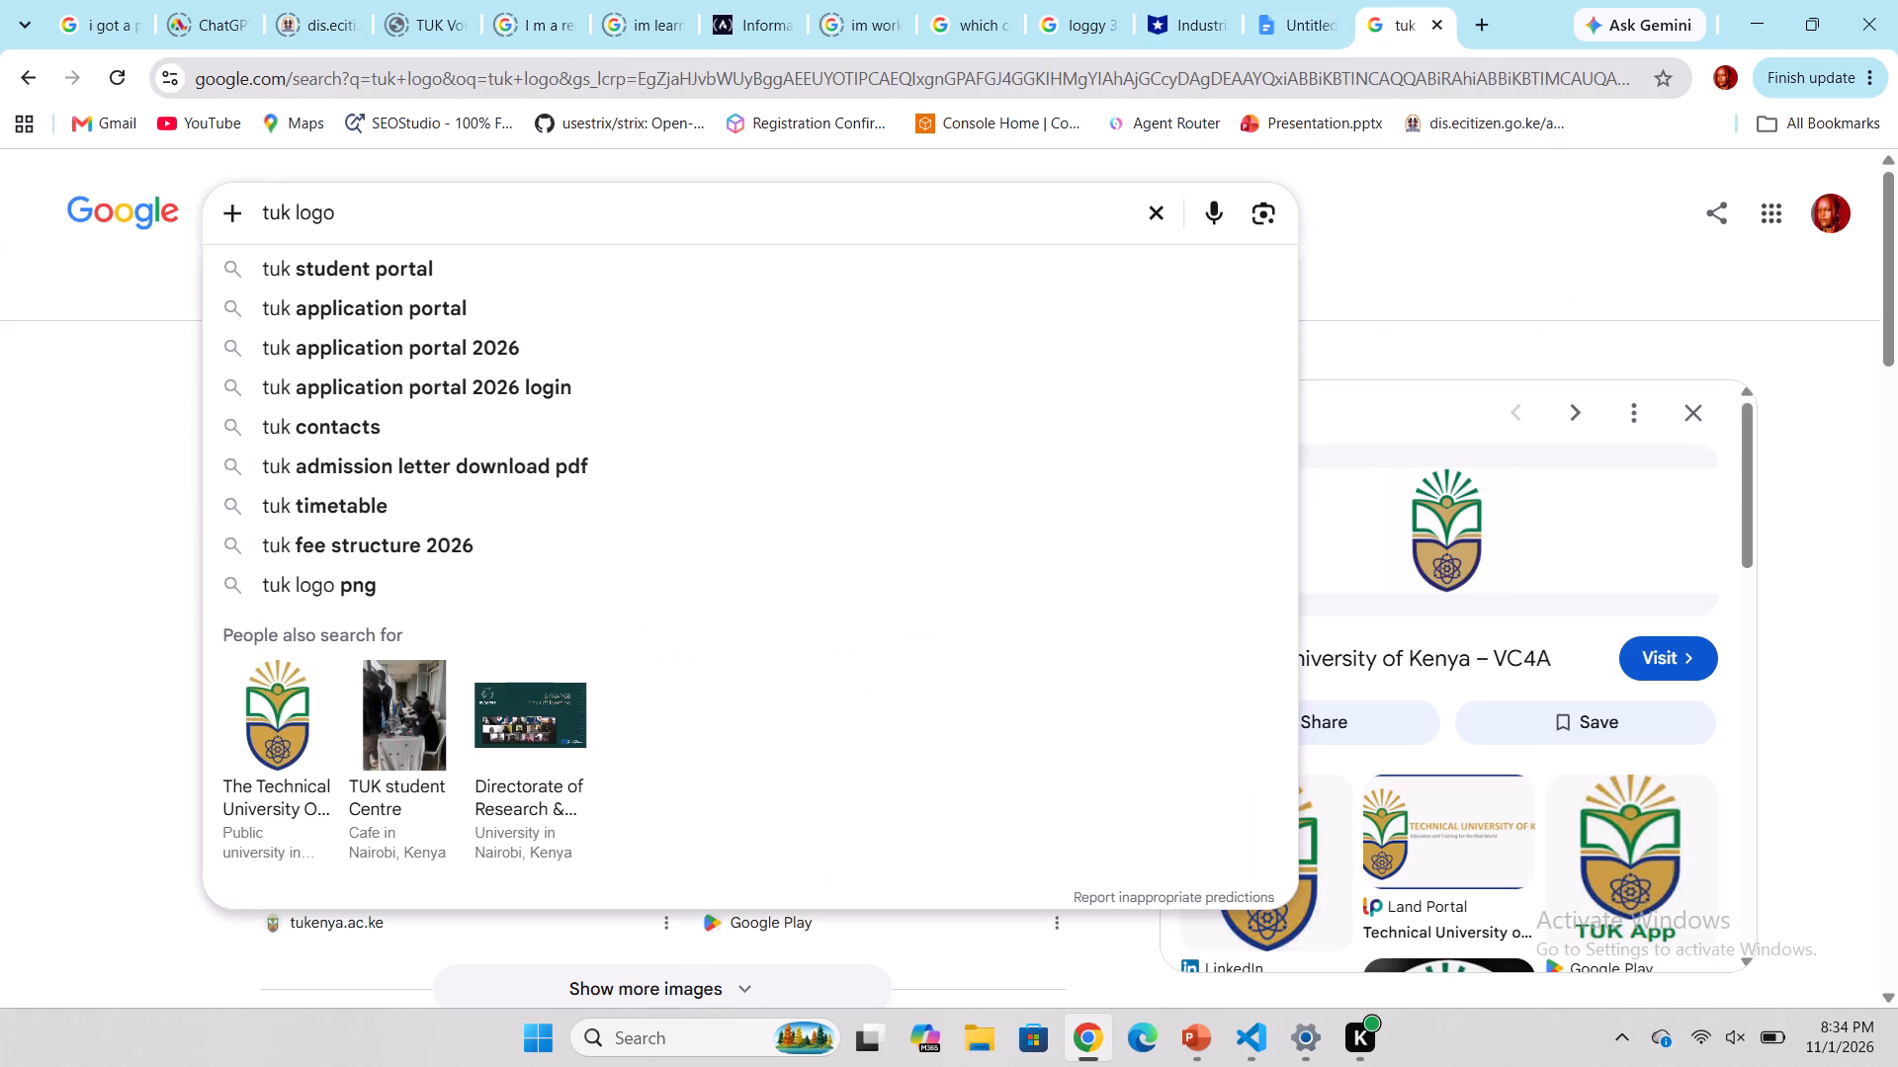
{"action": "key", "text": "BackSpace"}
{"action": "key", "text": "BackSpace"}
{"action": "key", "text": "BackSpace"}
{"action": "key", "text": "BackSpace"}
{"action": "key", "text": "BackSpace"}
{"action": "key", "text": "BackSpace"}
{"action": "key", "text": "BackSpace"}
{"action": "key", "text": "BackSpace"}
{"action": "key", "text": "BackSpace"}
{"action": "key", "text": "BackSpace"}
{"action": "key", "text": "BackSpace"}
{"action": "key", "text": "BackSpace"}
{"action": "key", "text": "BackSpace"}
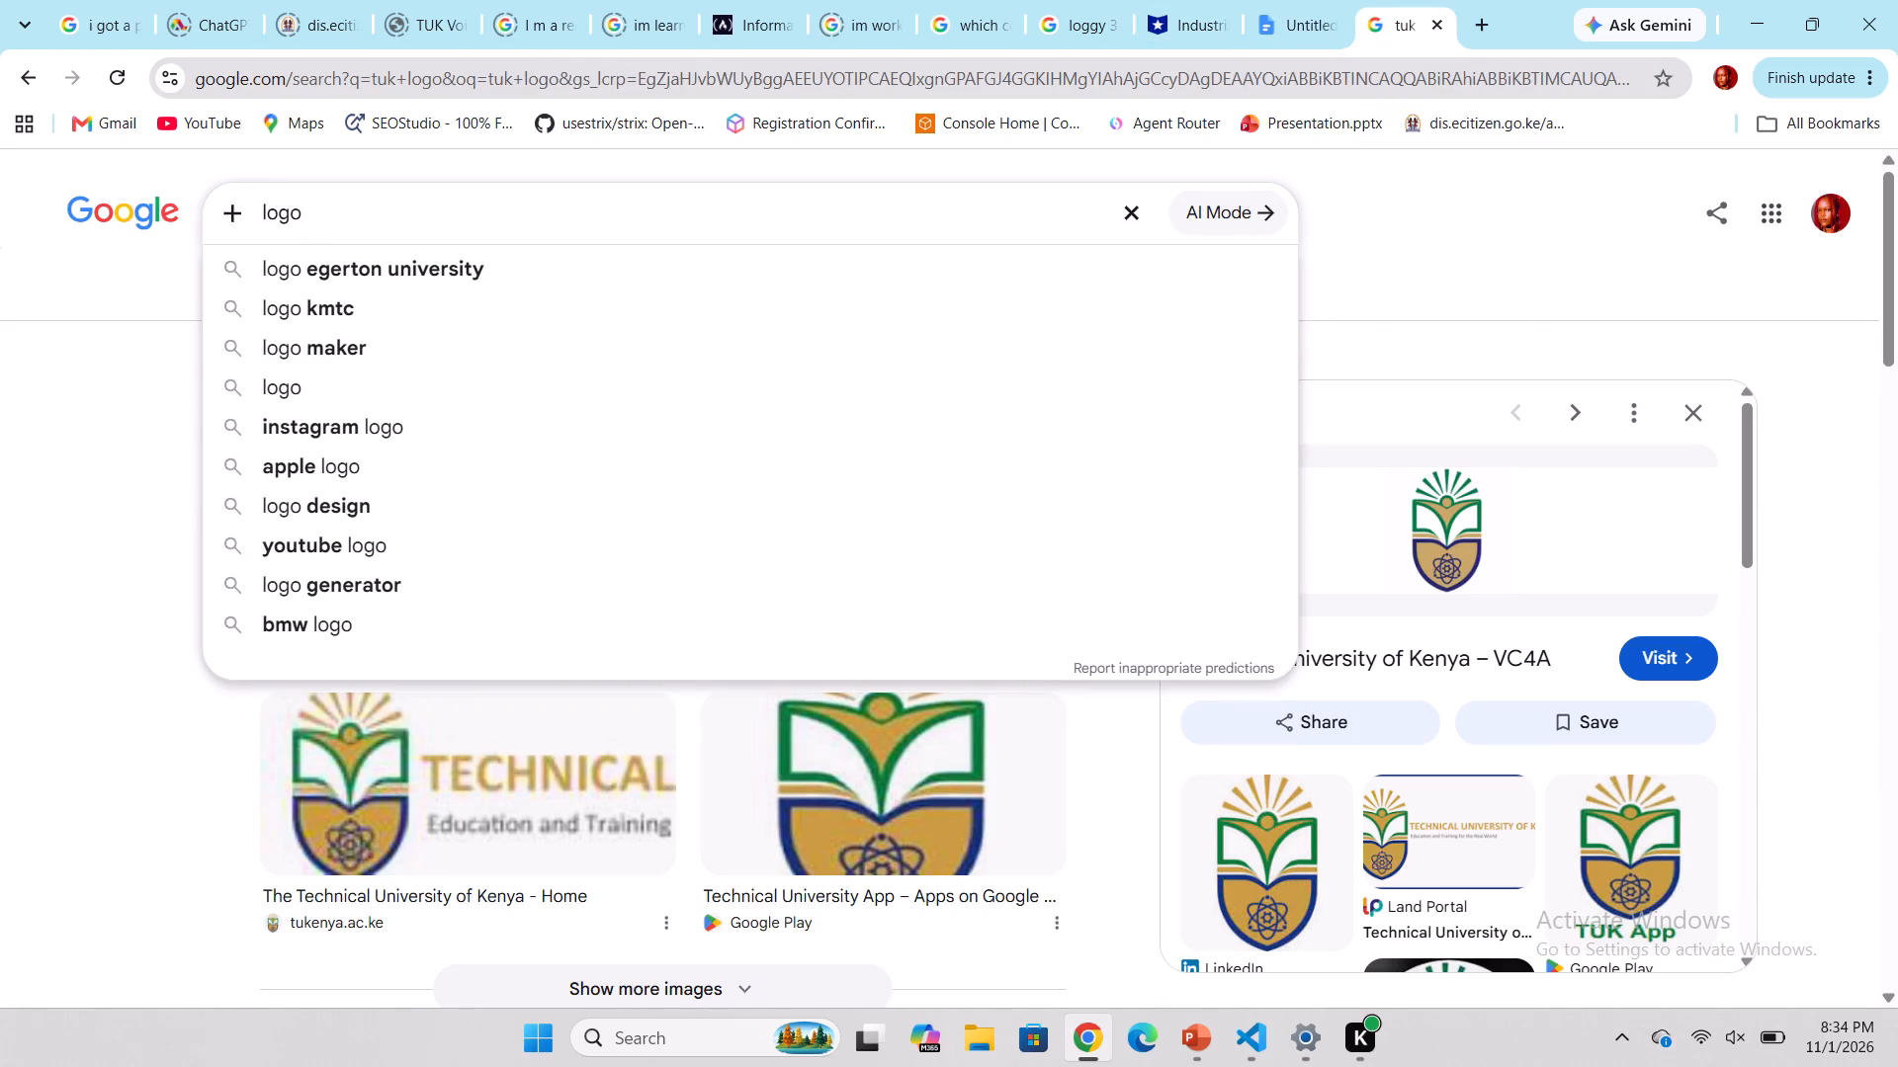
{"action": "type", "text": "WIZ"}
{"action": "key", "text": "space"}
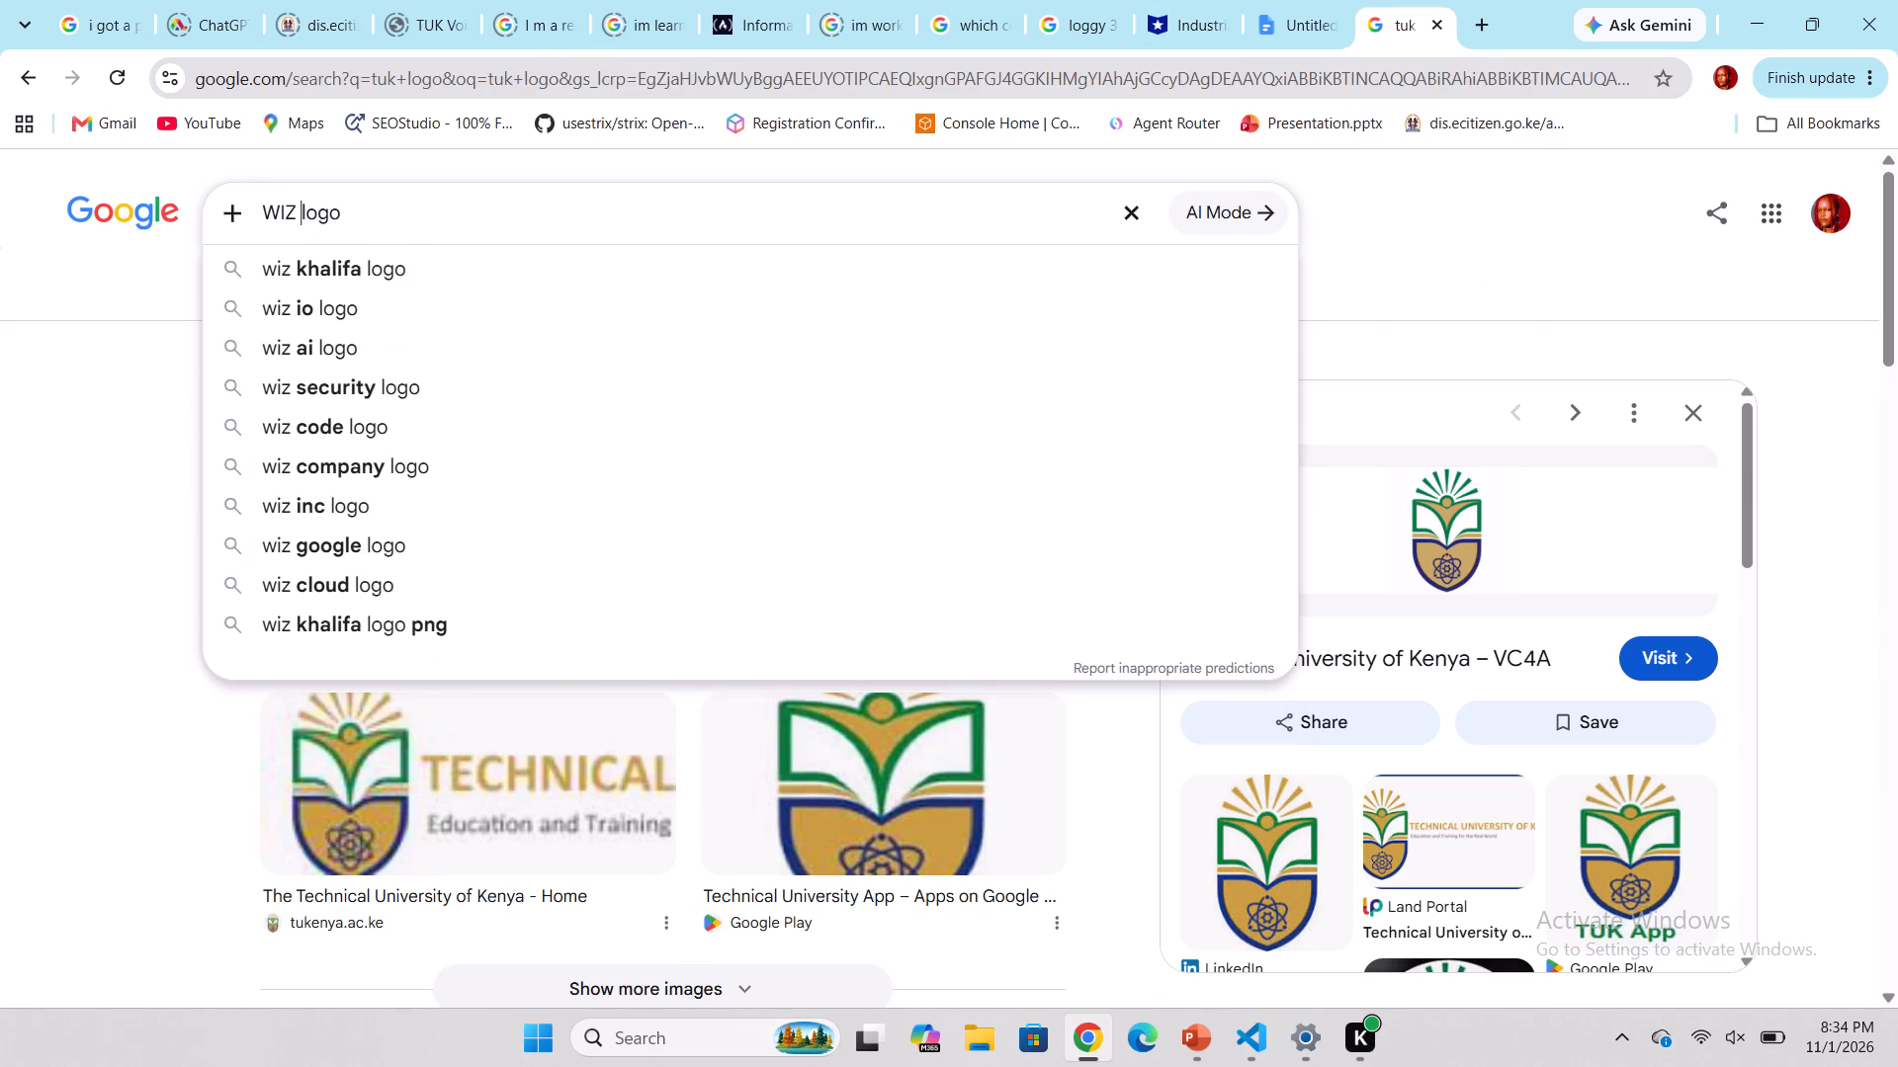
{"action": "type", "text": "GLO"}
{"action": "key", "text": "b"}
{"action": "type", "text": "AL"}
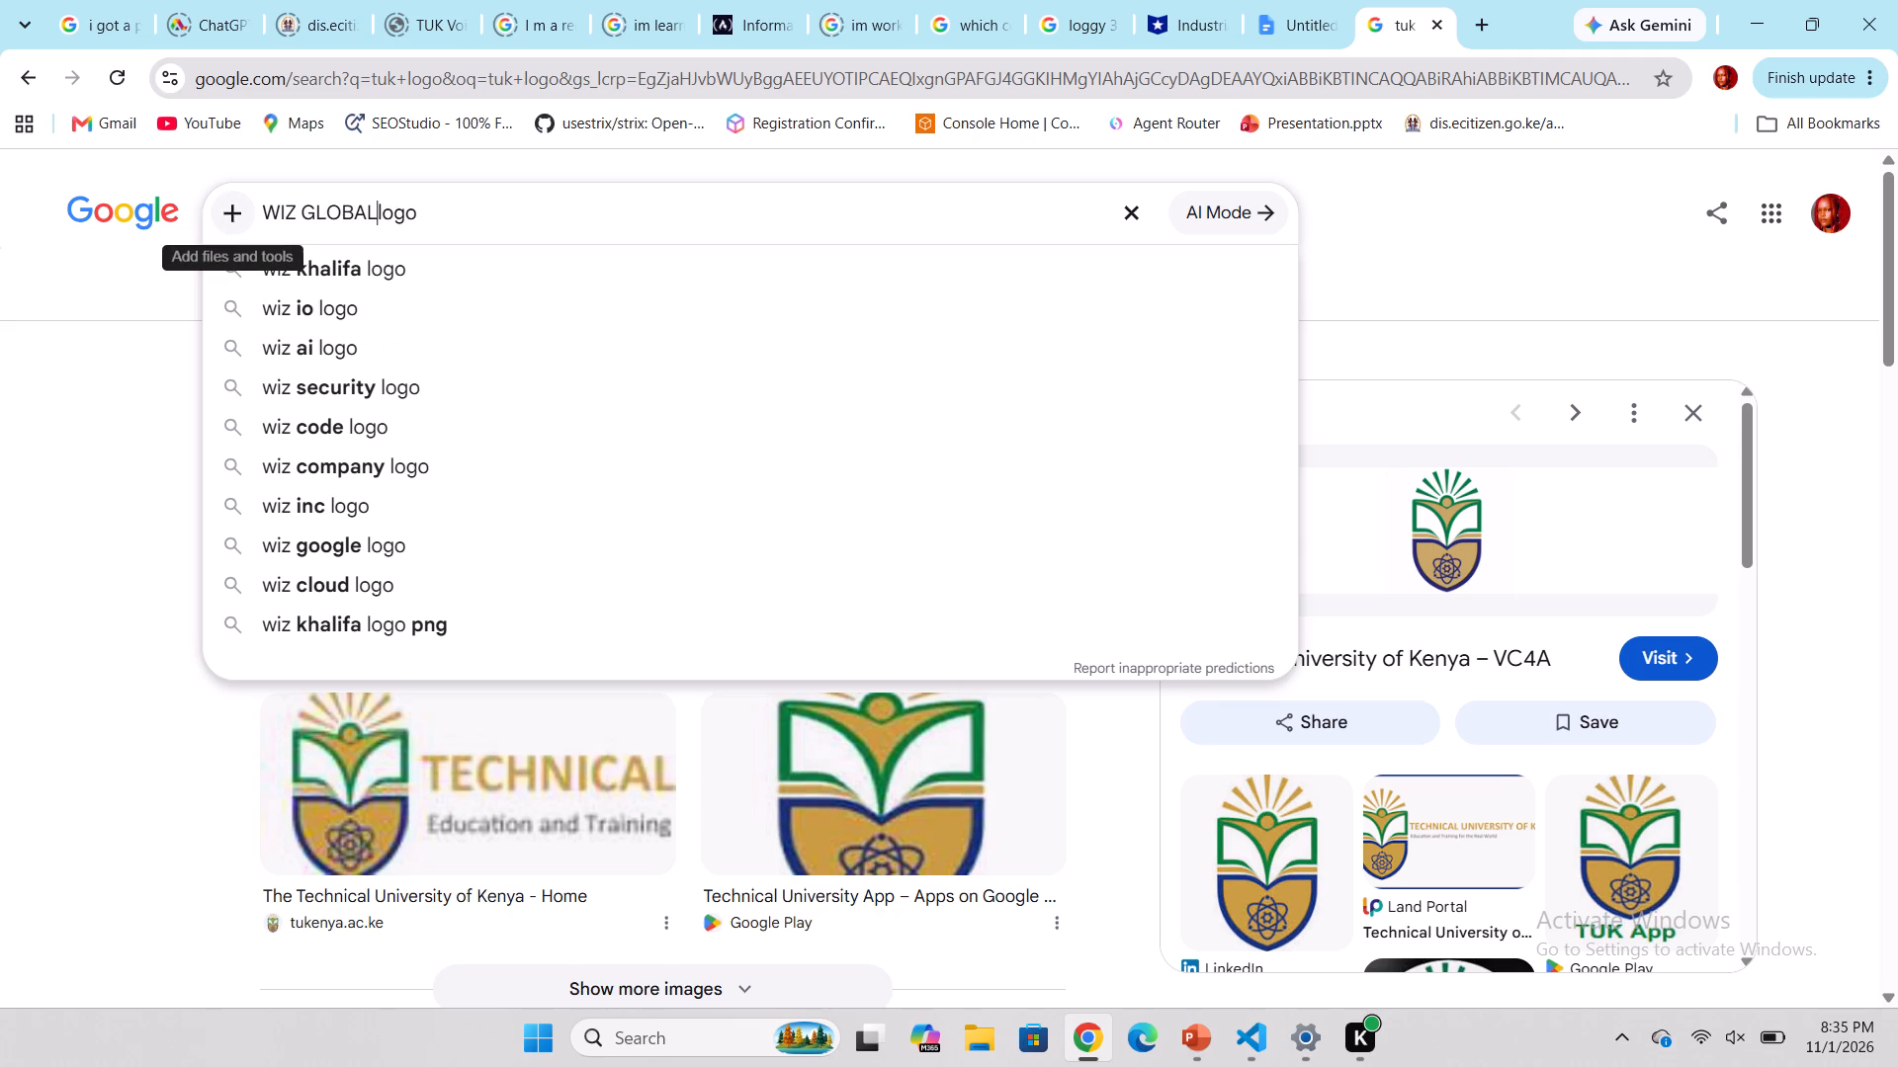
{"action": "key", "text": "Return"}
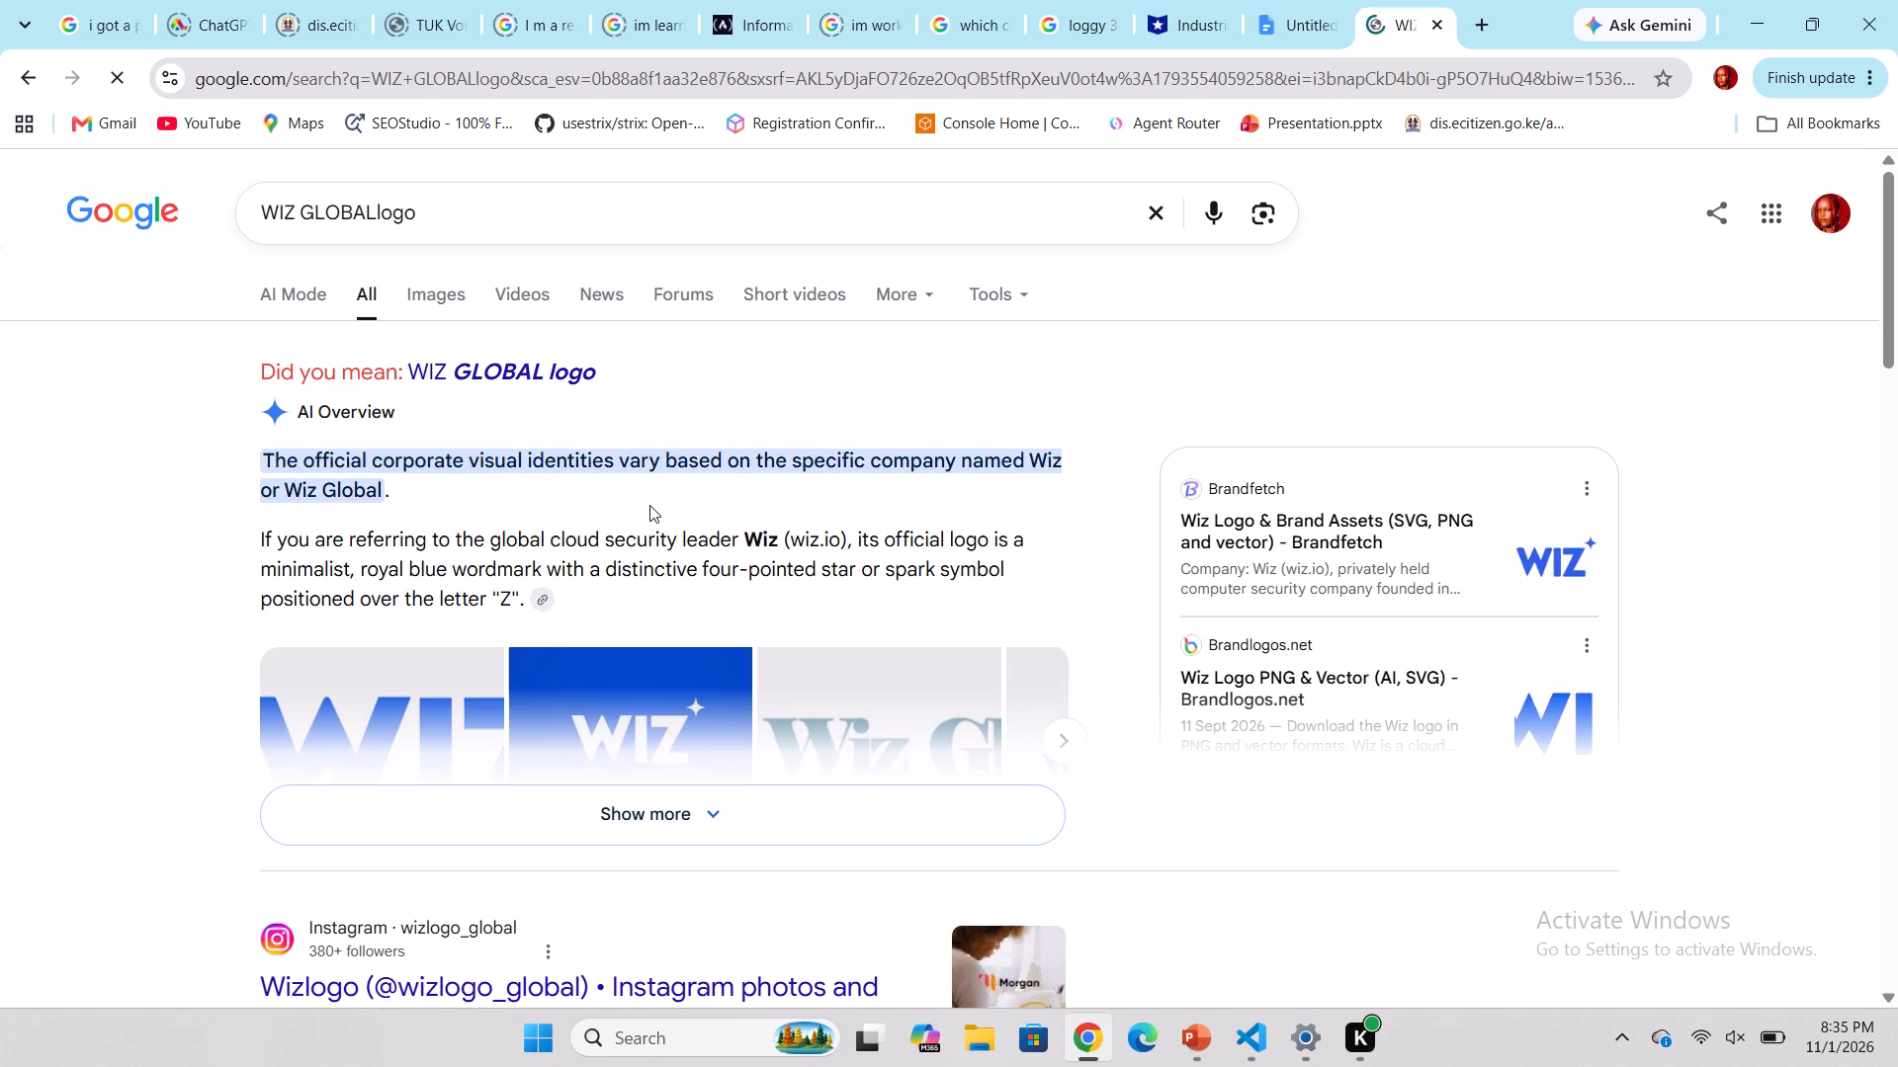
Add KENYA to the query and search for "WIZ GLOBAL KENYA logo".
{"action": "left_click", "coordinate": [375, 213]}
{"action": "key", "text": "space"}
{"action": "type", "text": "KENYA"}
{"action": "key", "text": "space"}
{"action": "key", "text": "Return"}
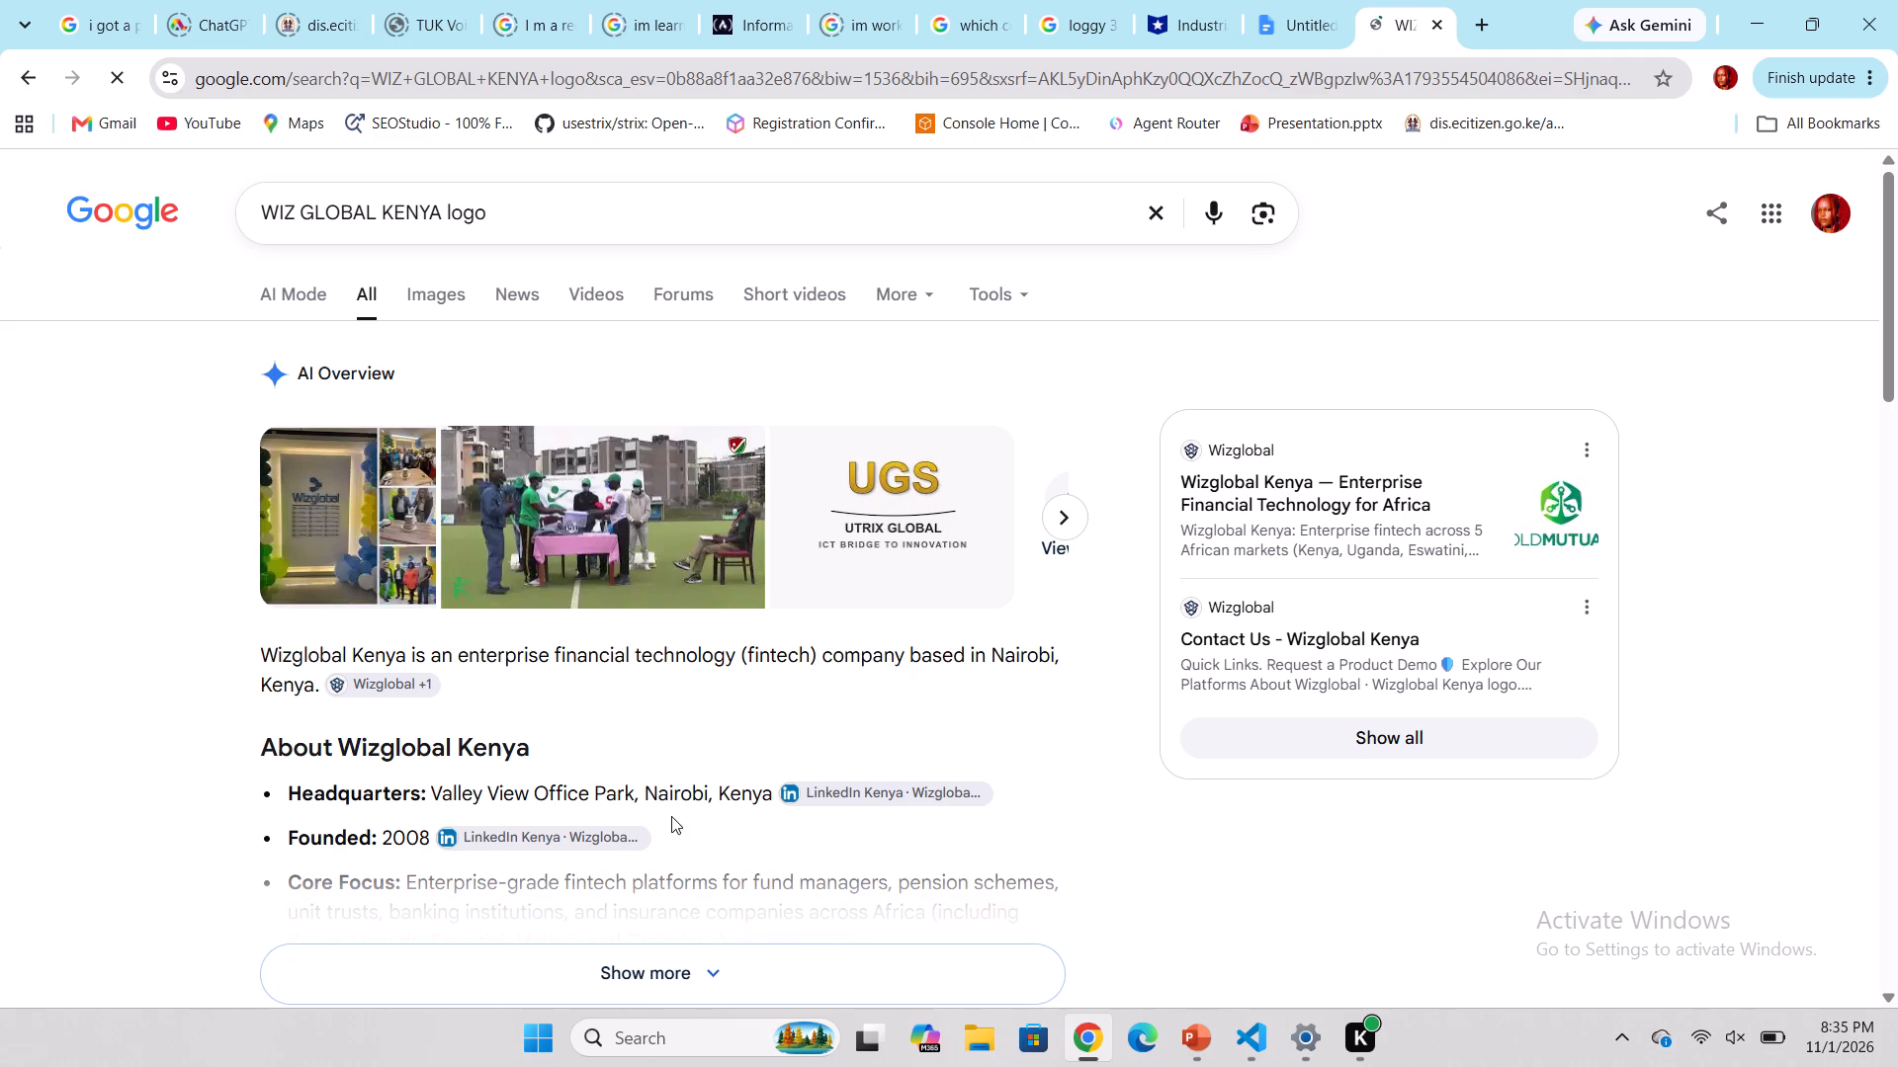
Examine the logo search results and the full AI overview, and check the linked Wizglobal Kenya official website for the logo.
{"action": "left_click", "coordinate": [211, 759]}
{"action": "key", "text": "Down"}
{"action": "key", "text": "Down"}
{"action": "key", "text": "Down"}
{"action": "key", "text": "Down"}
{"action": "key", "text": "Down"}
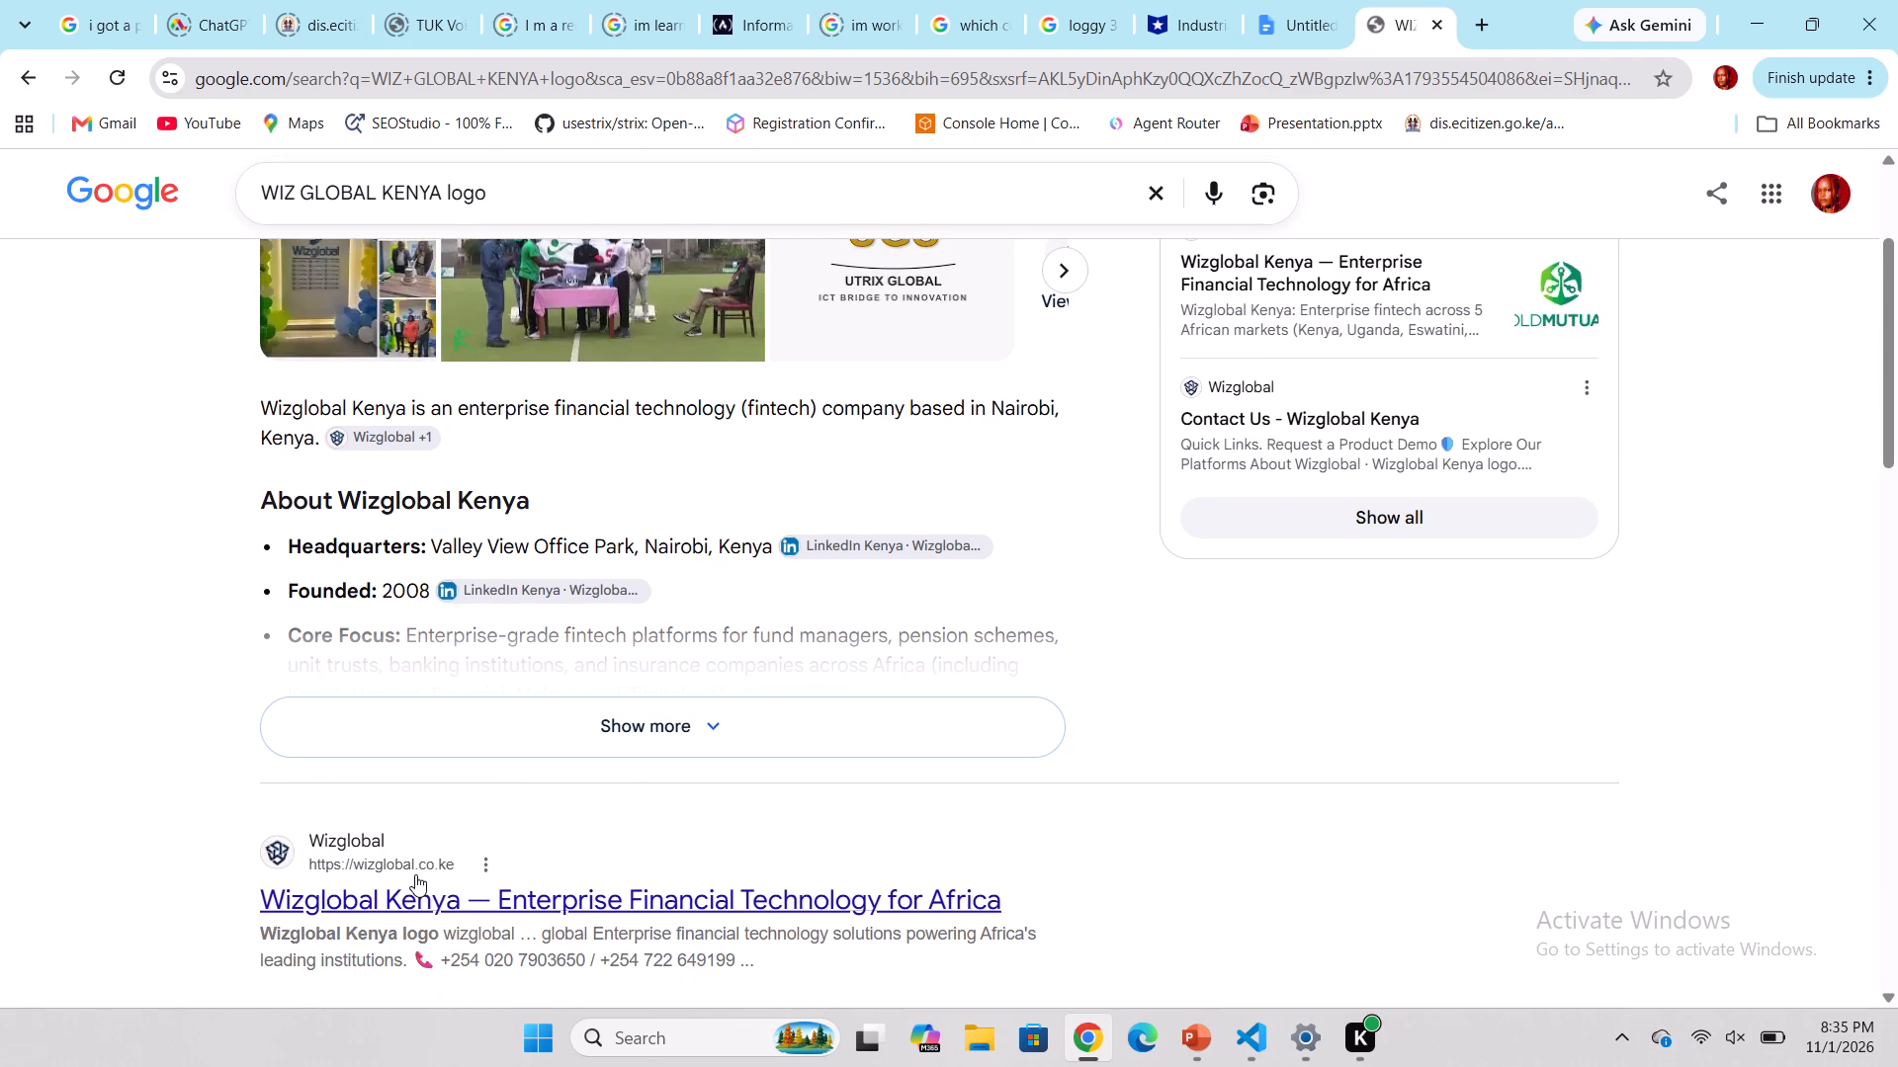
{"action": "key", "text": "Down"}
{"action": "key", "text": "Down"}
{"action": "key", "text": "Down"}
{"action": "key", "text": "Down"}
{"action": "key", "text": "Down"}
{"action": "key", "text": "Down"}
{"action": "key", "text": "Down"}
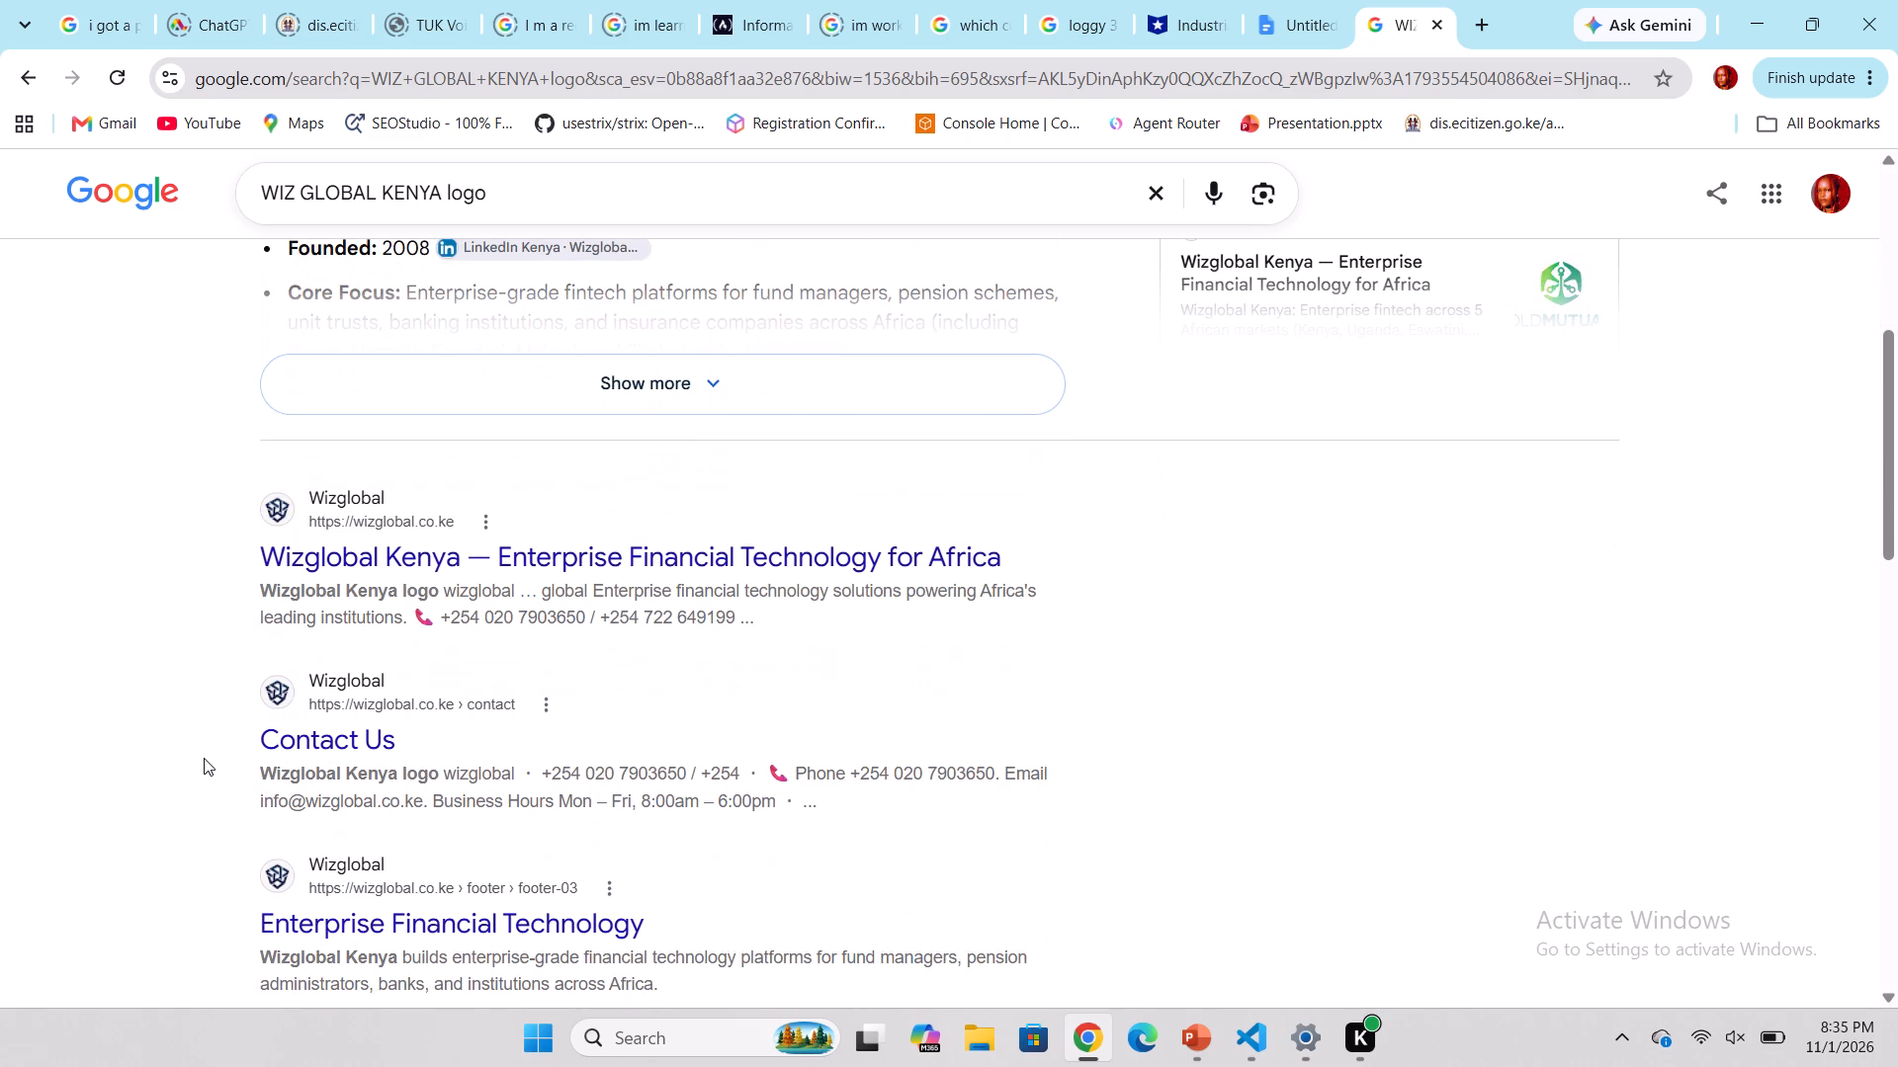
{"action": "left_click", "coordinate": [636, 366]}
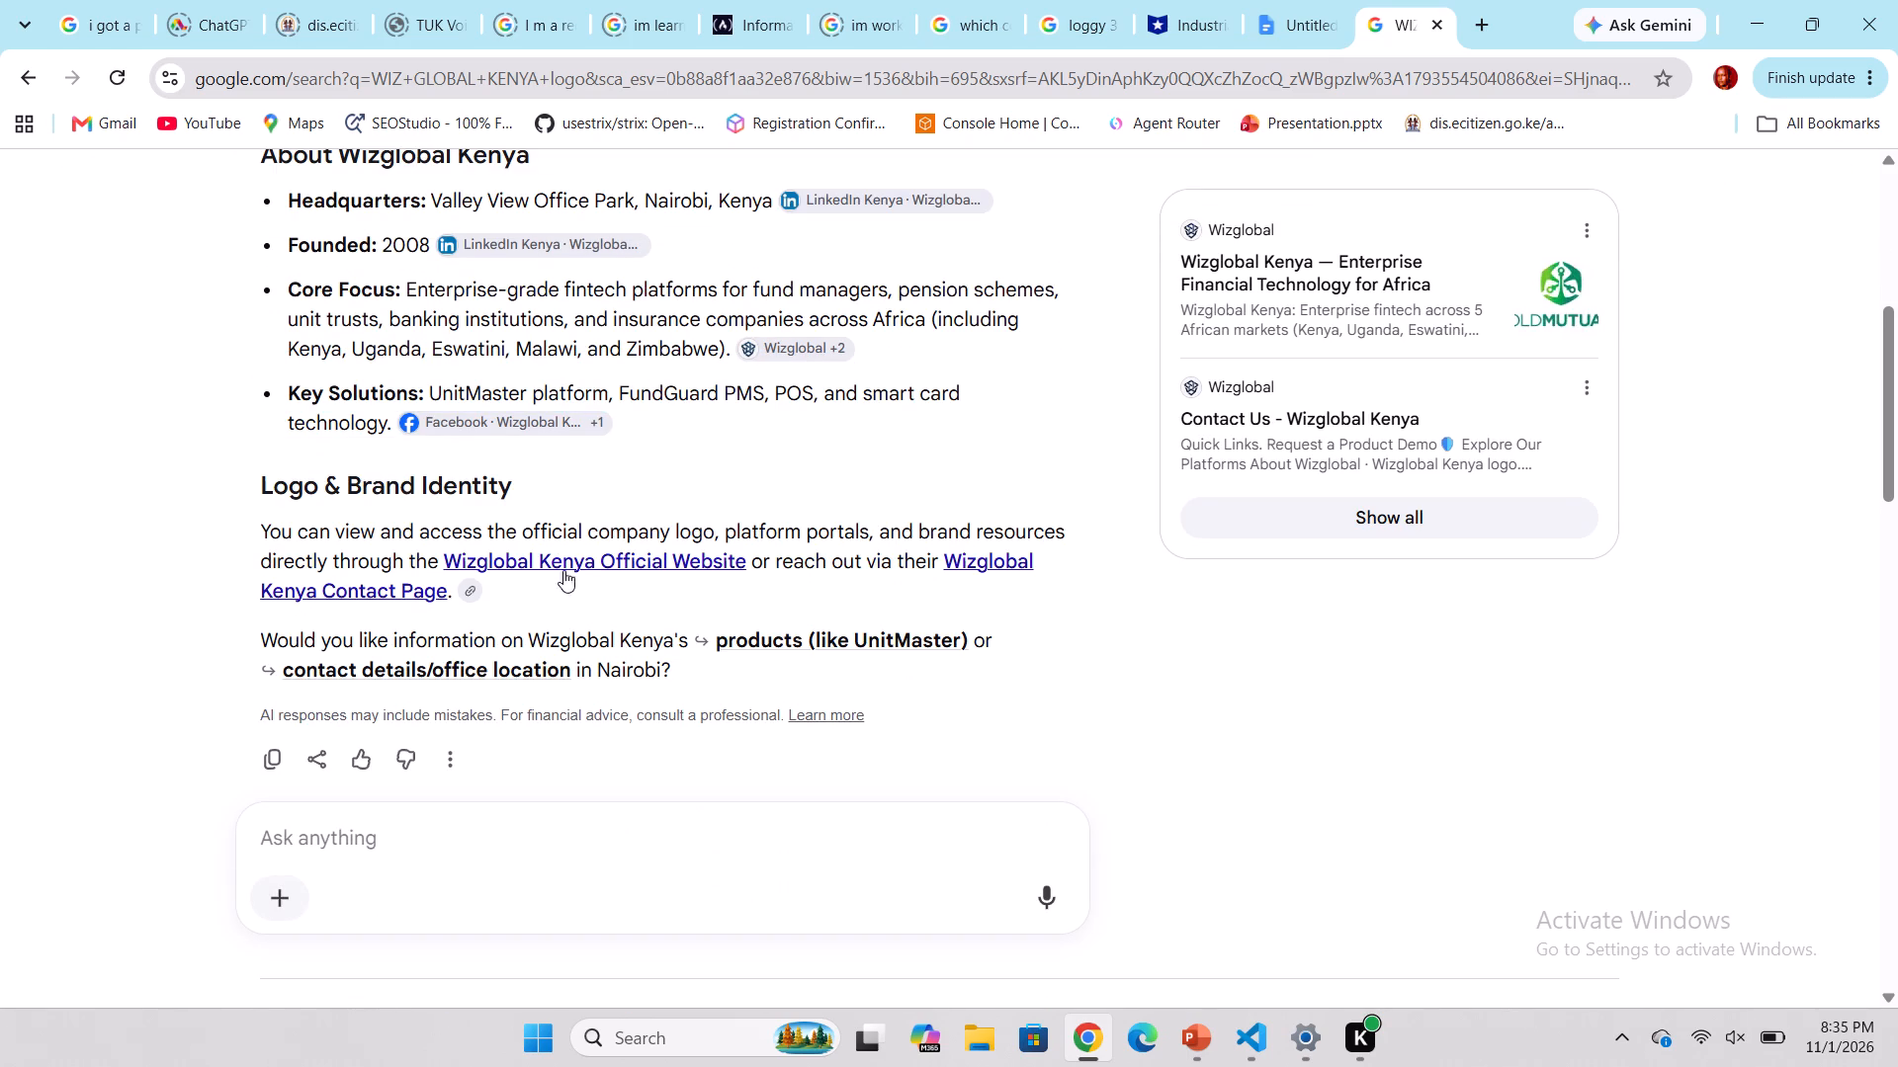
{"action": "left_click", "coordinate": [579, 566]}
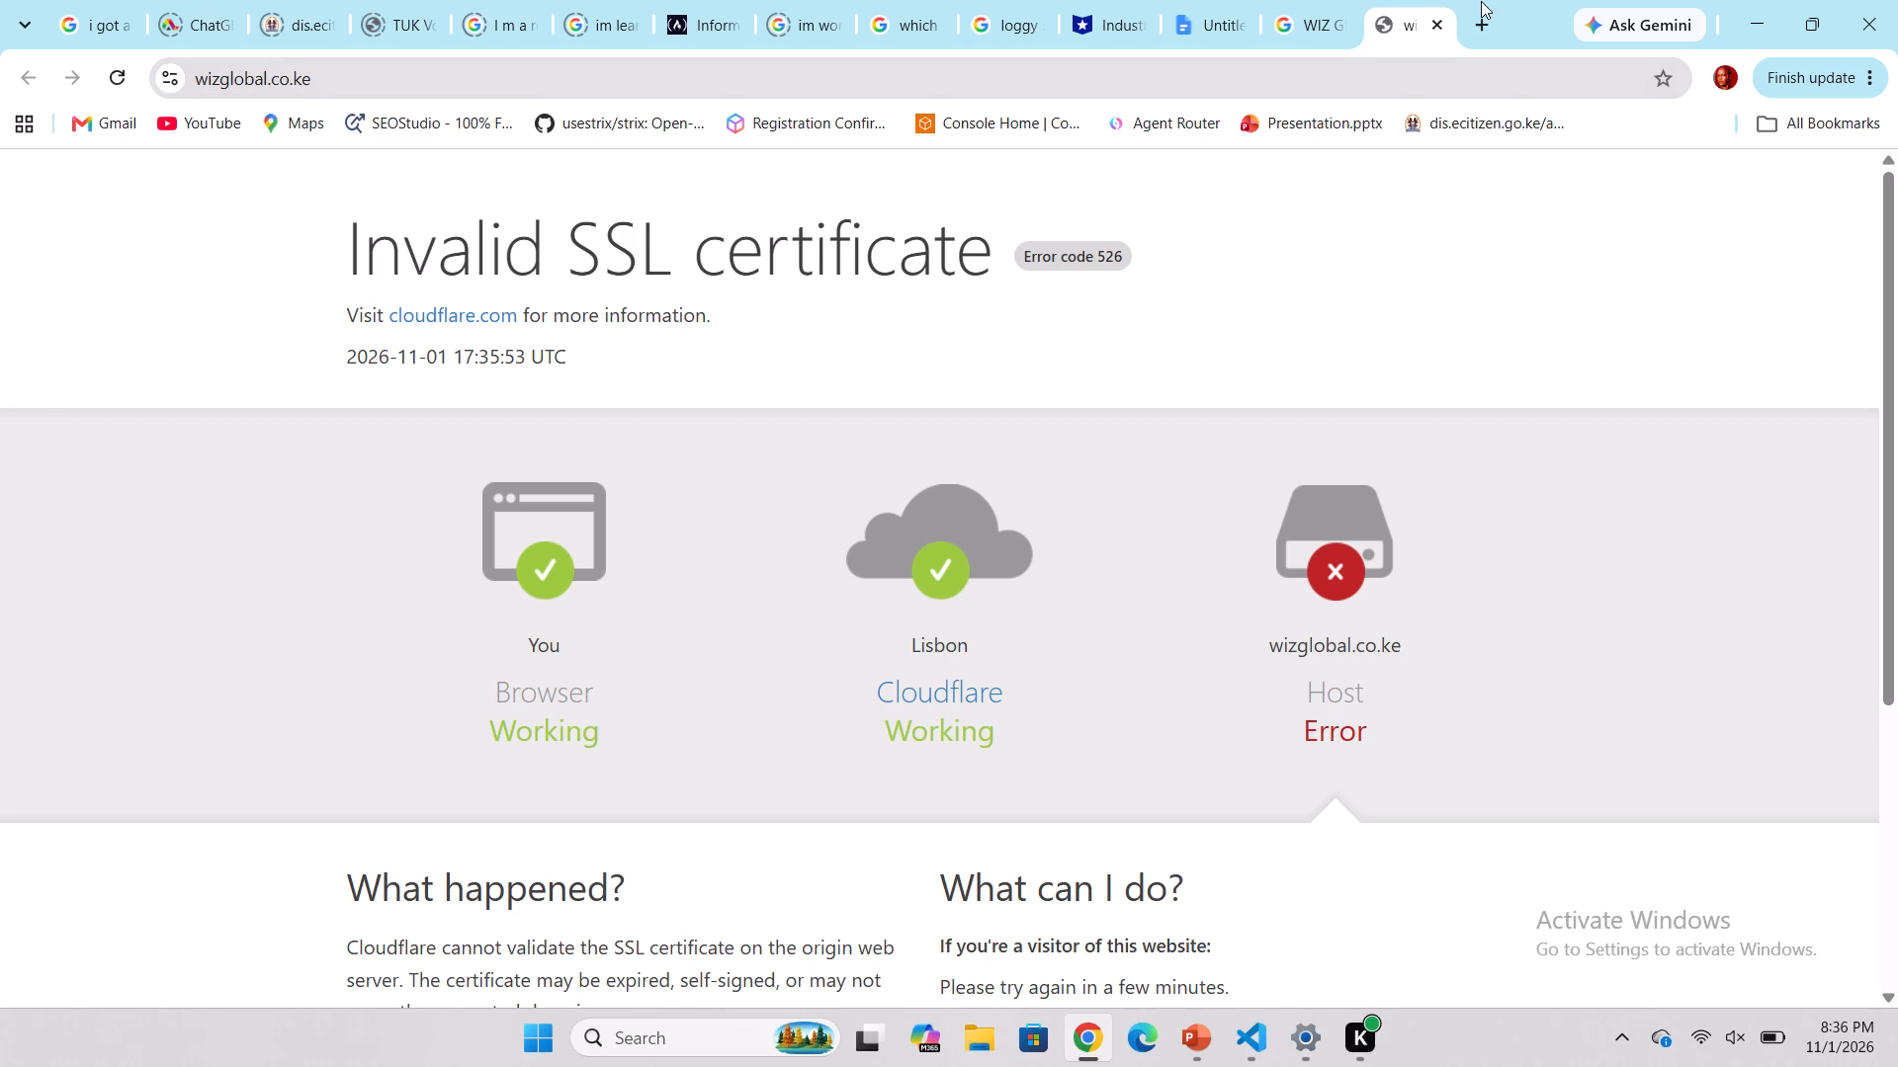
{"action": "left_click", "coordinate": [1434, 21]}
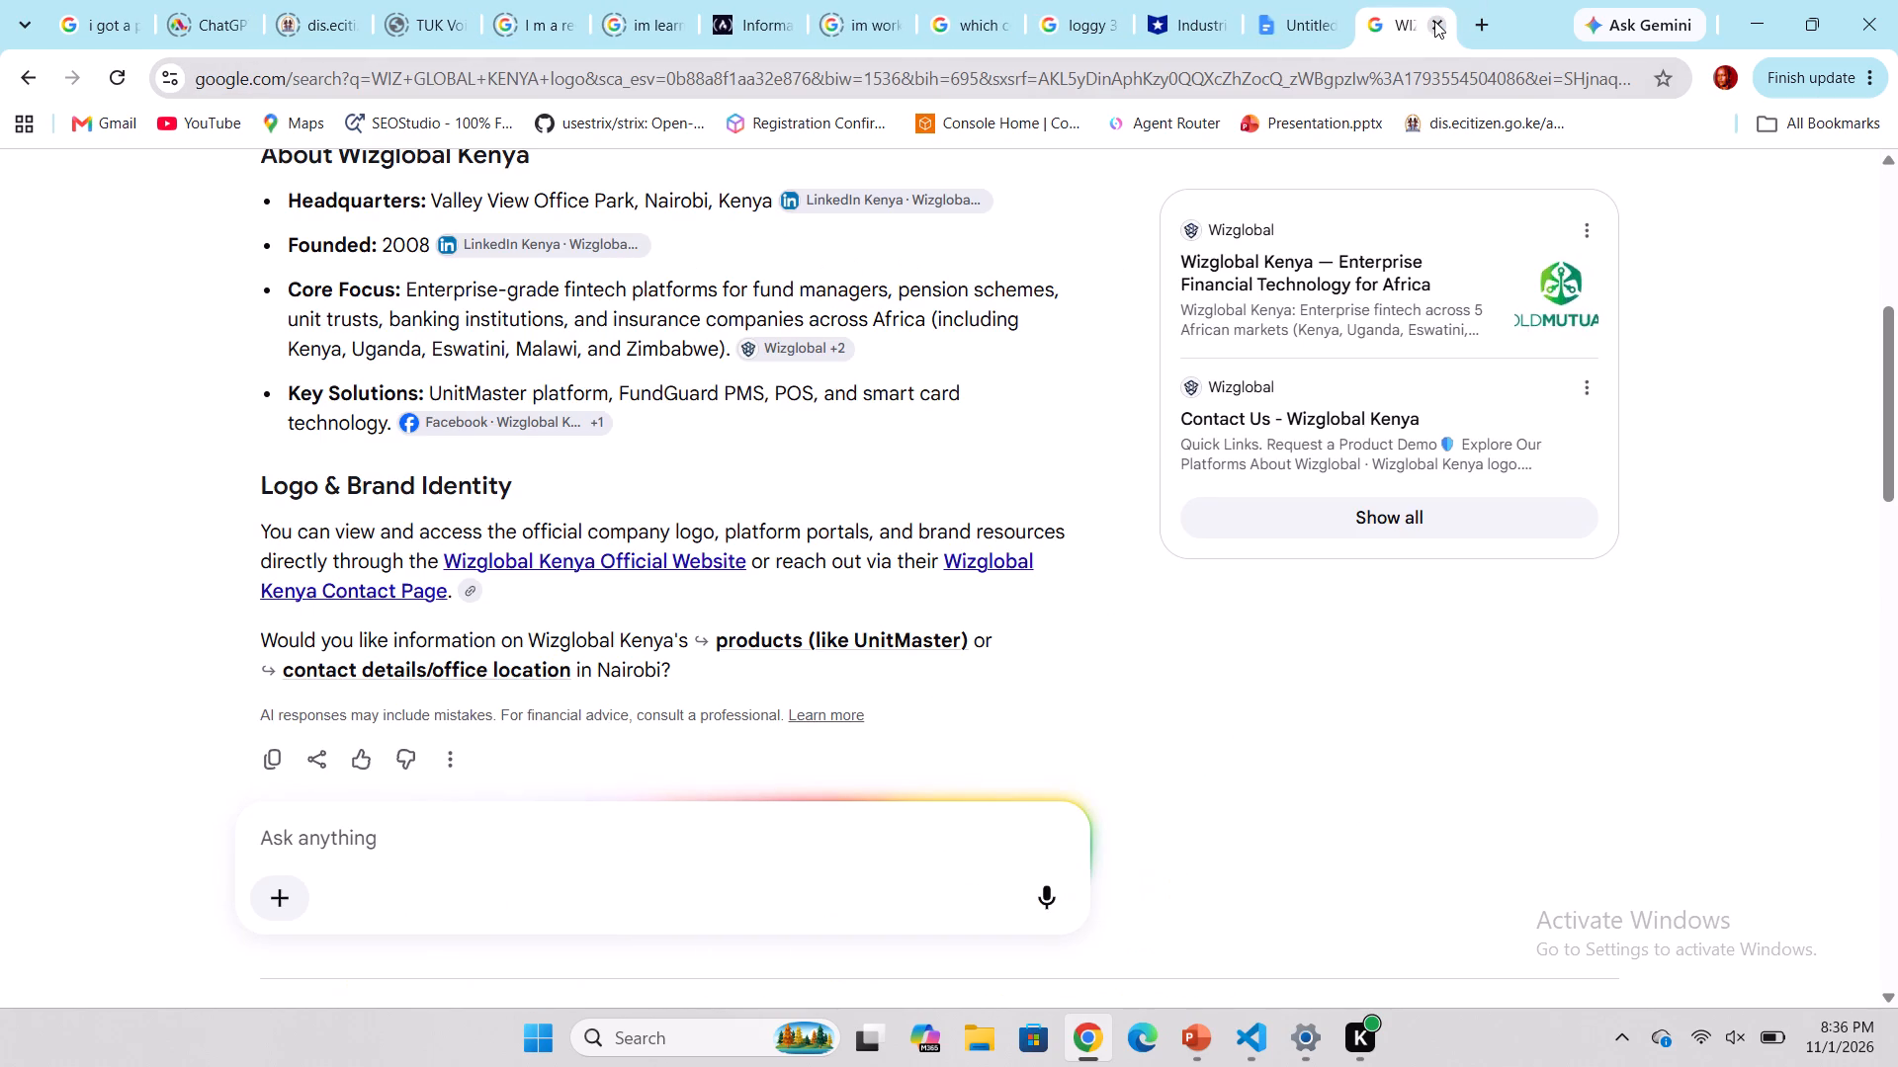
Look through the remaining web results and check the wizglobal.co.ke homepage result for the company logo.
{"action": "left_click", "coordinate": [175, 729]}
{"action": "key", "text": "Down"}
{"action": "key", "text": "Down"}
{"action": "key", "text": "Down"}
{"action": "key", "text": "Down"}
{"action": "key", "text": "Down"}
{"action": "key", "text": "Down"}
{"action": "key", "text": "Down"}
{"action": "key", "text": "Down"}
{"action": "key", "text": "Down"}
{"action": "key", "text": "Down"}
{"action": "key", "text": "Down"}
{"action": "key", "text": "Down"}
{"action": "key", "text": "Down"}
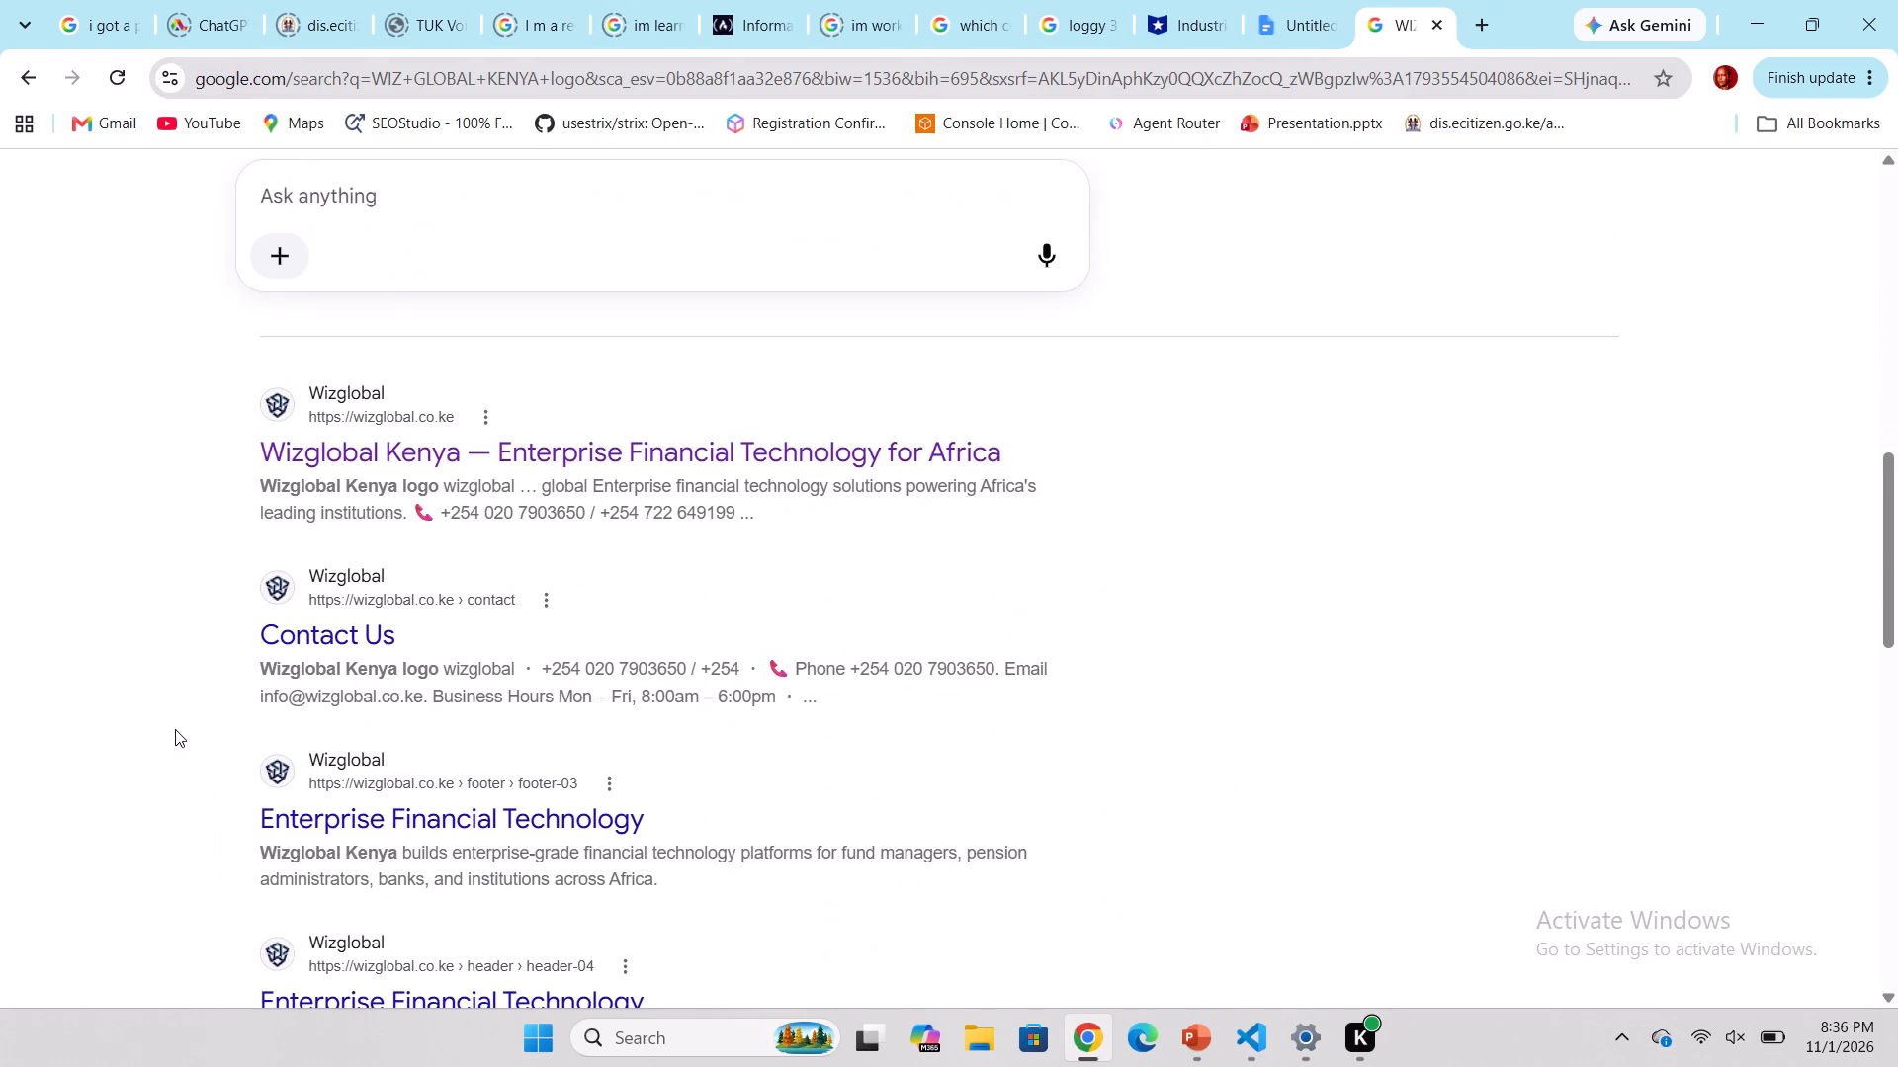
{"action": "left_click", "coordinate": [491, 452]}
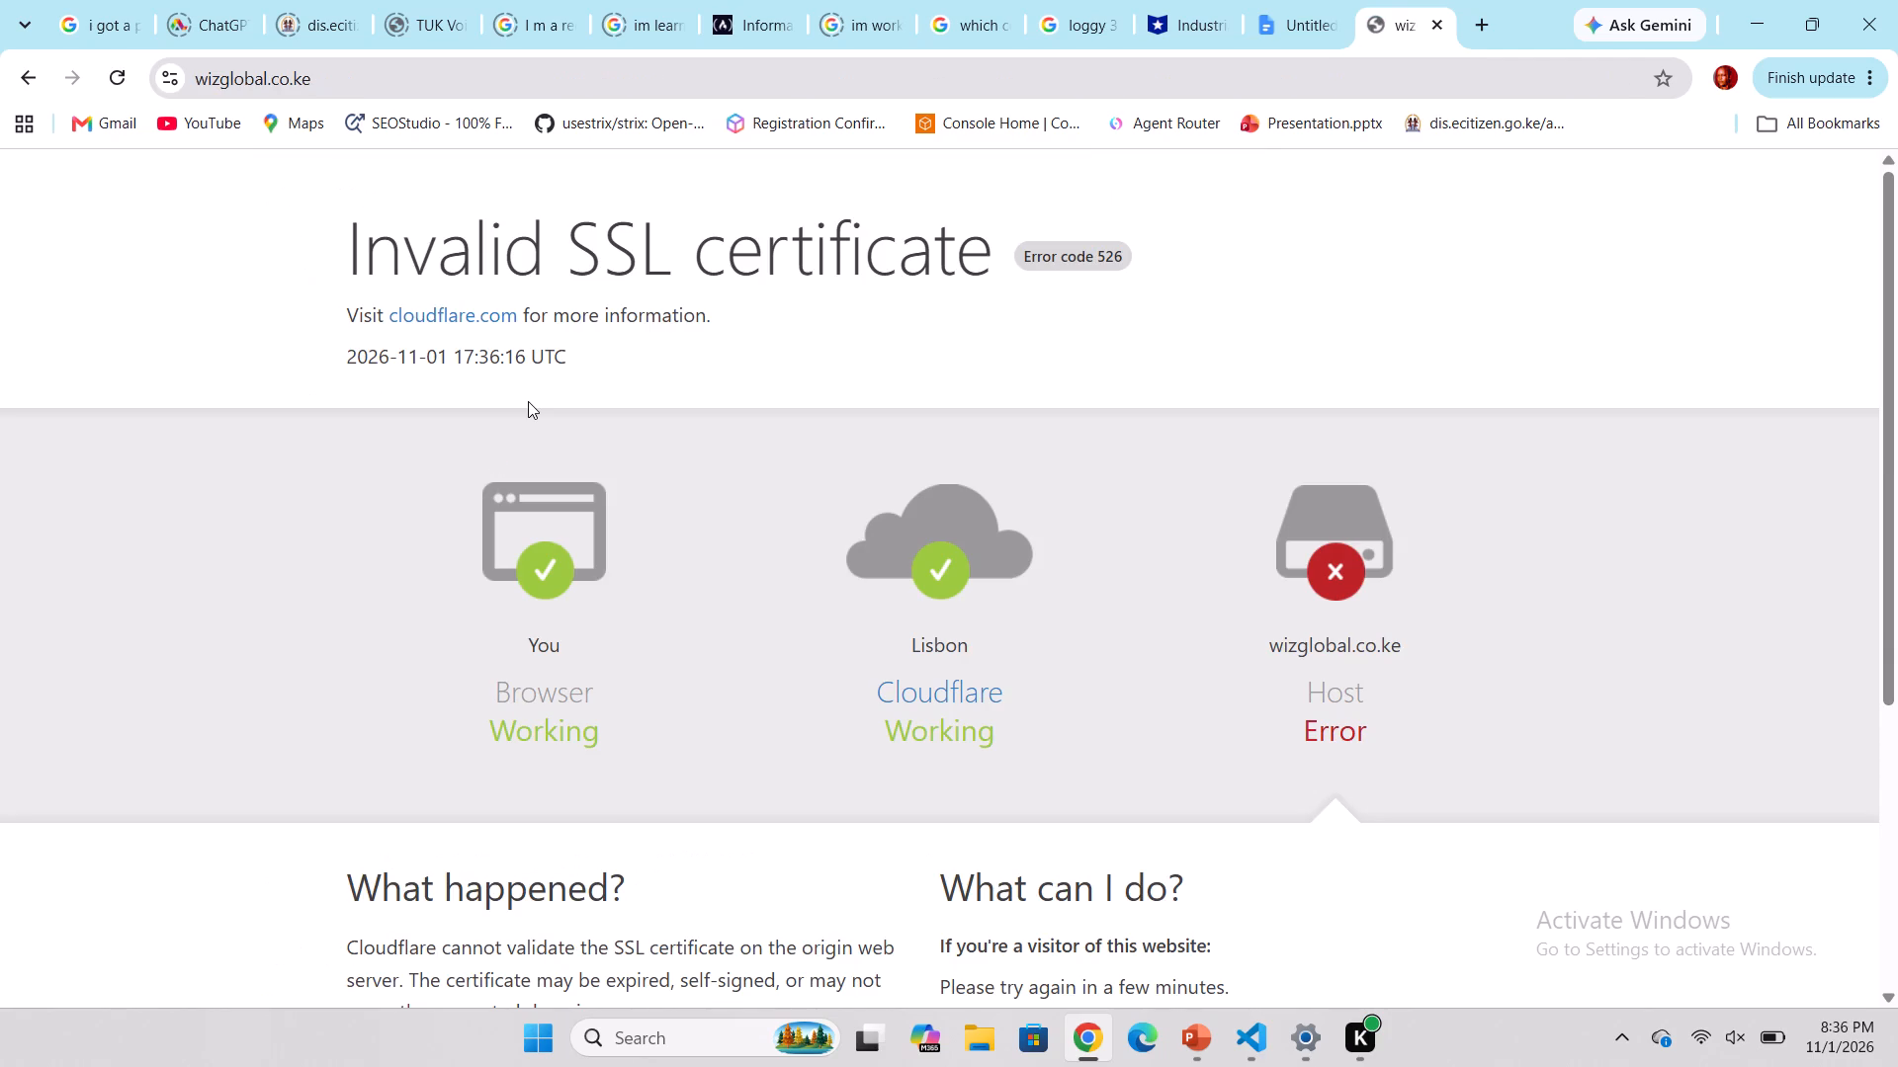
{"action": "left_click", "coordinate": [1438, 23]}
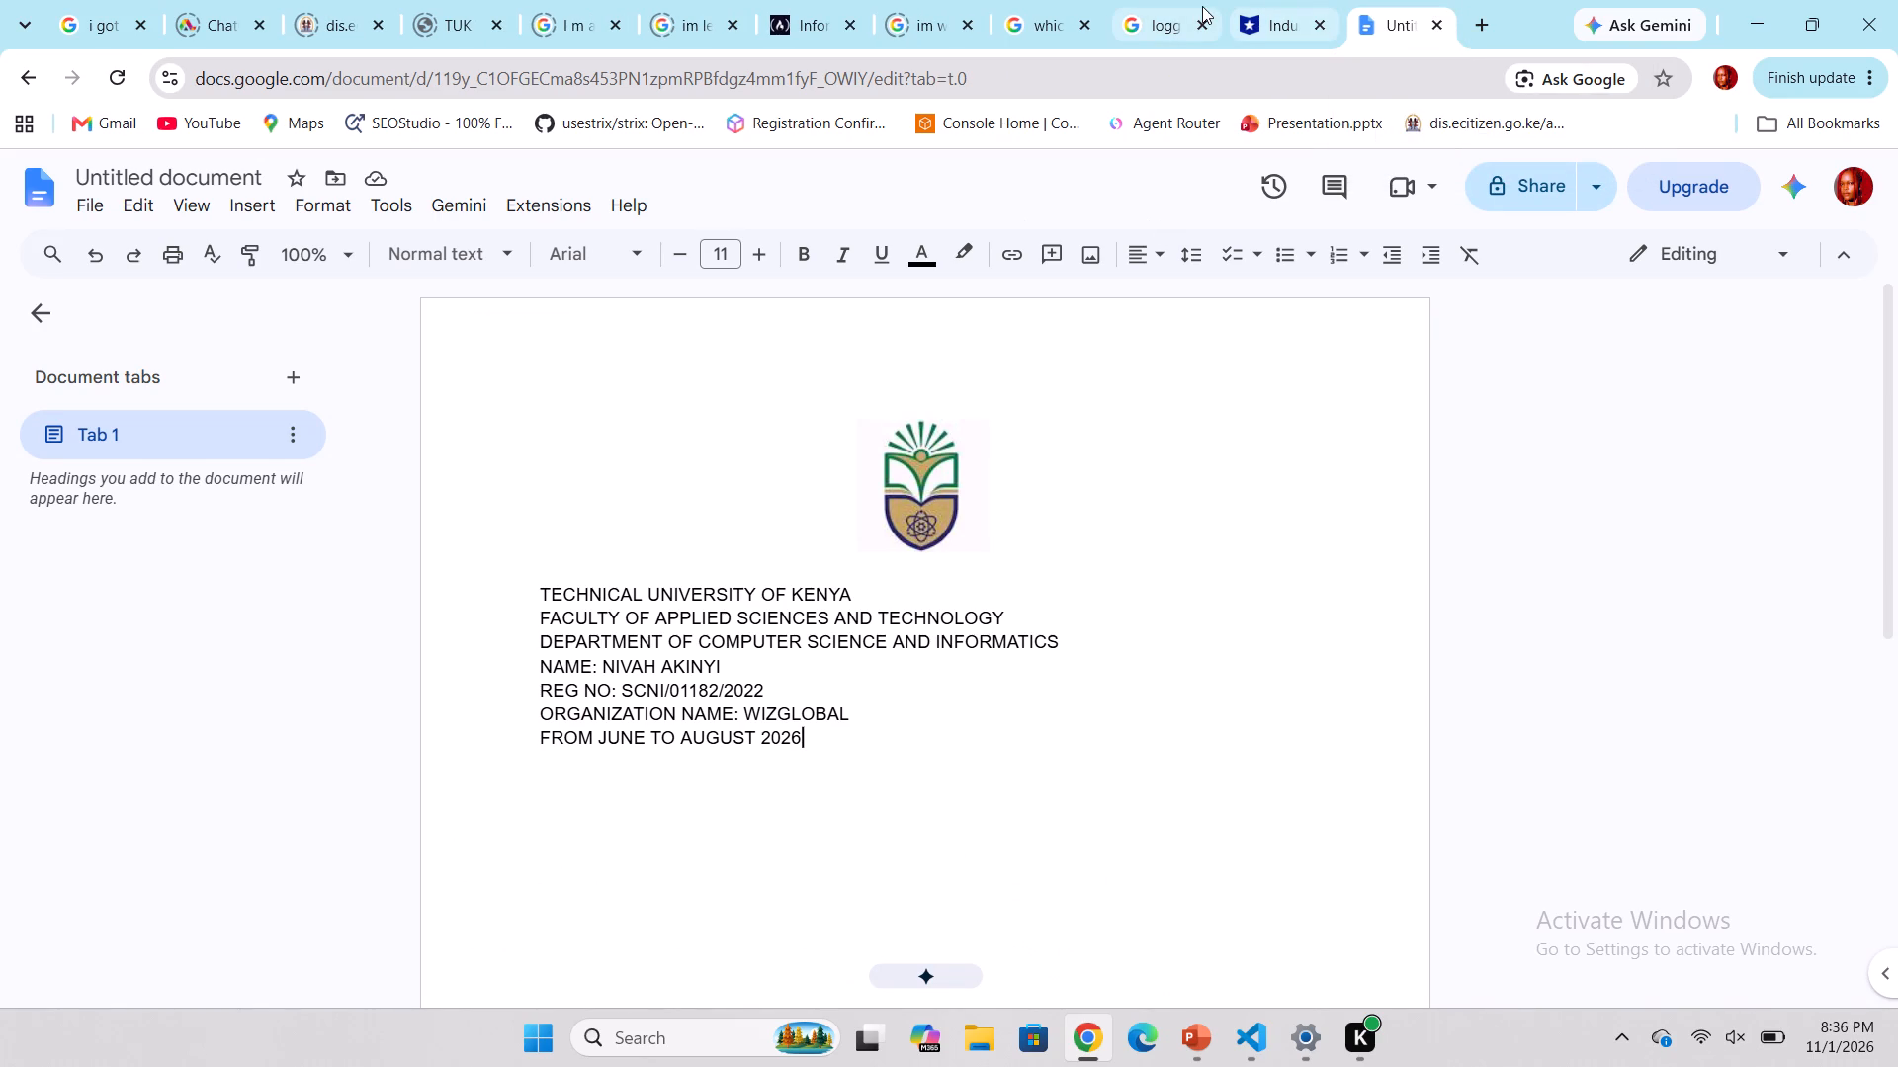
Search for images of "wizglobal kenya logo" in a new browser tab.
{"action": "left_click", "coordinate": [1486, 25]}
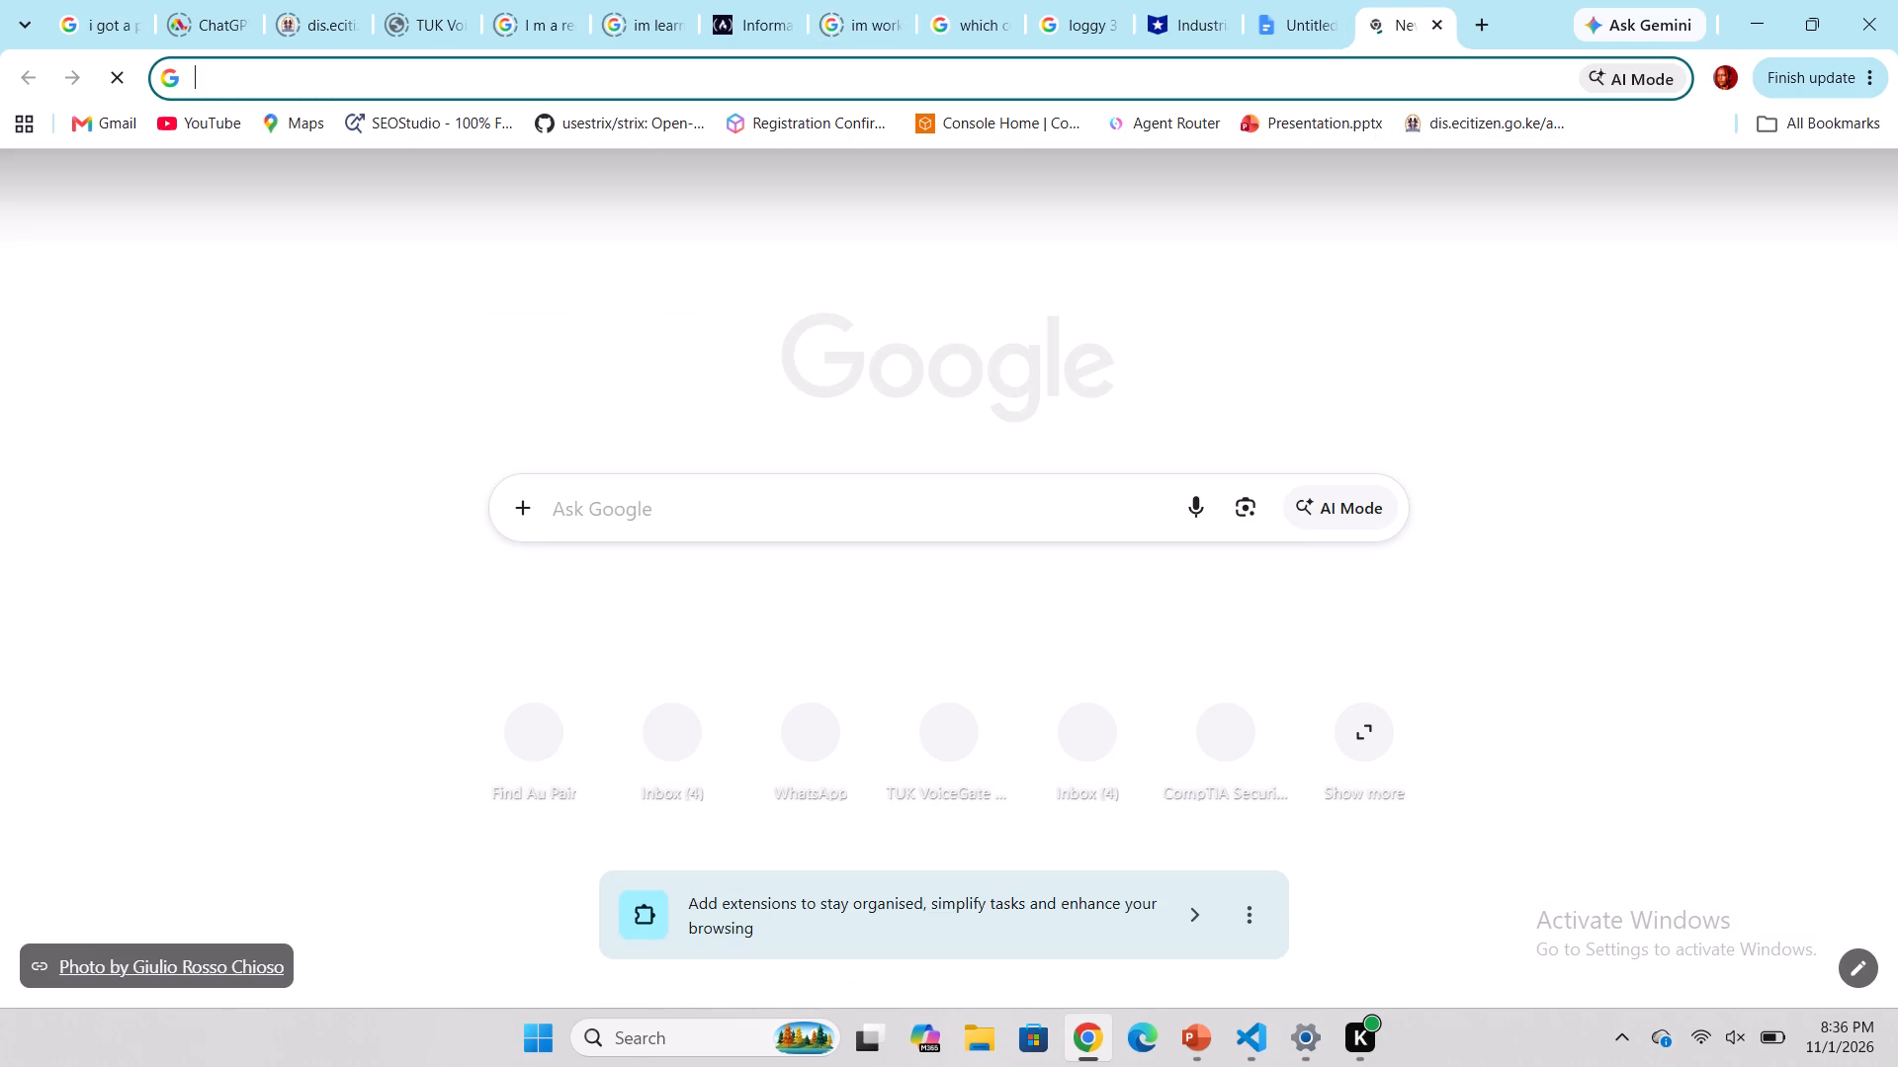
{"action": "left_click", "coordinate": [843, 76]}
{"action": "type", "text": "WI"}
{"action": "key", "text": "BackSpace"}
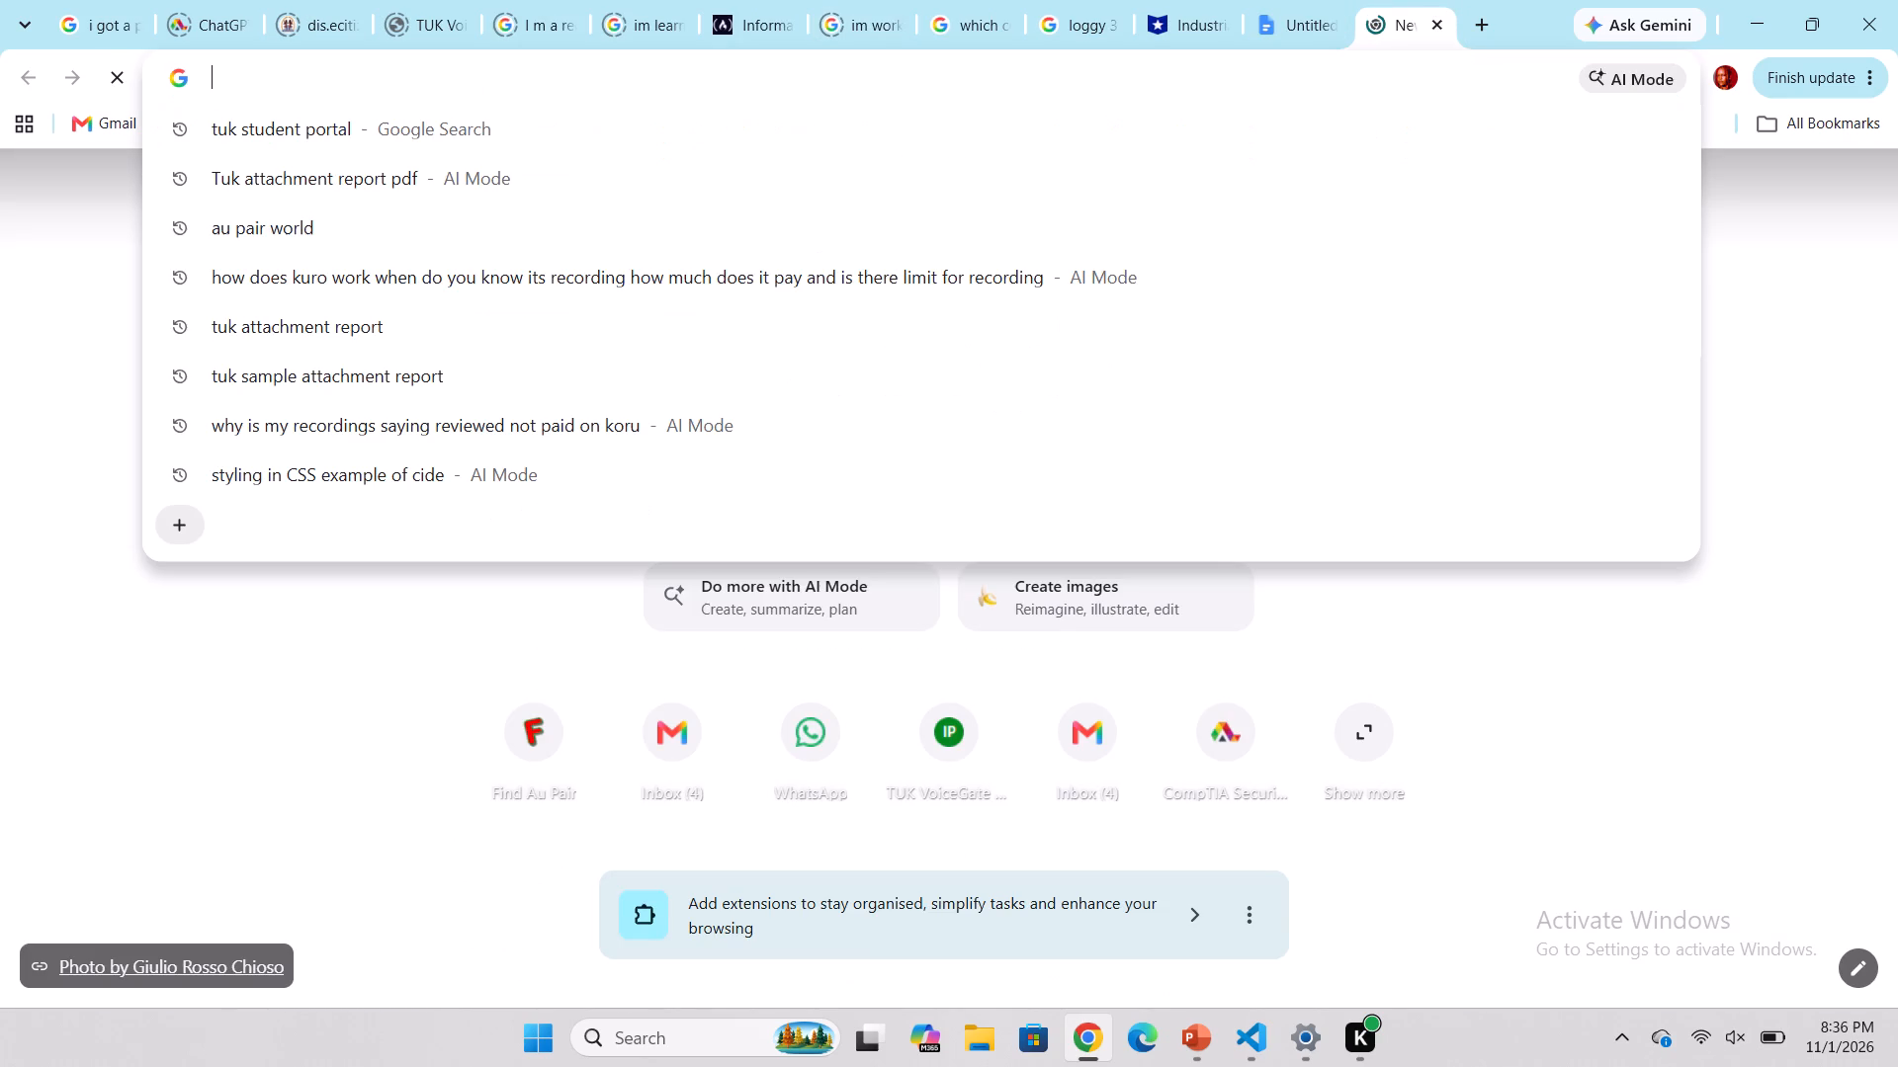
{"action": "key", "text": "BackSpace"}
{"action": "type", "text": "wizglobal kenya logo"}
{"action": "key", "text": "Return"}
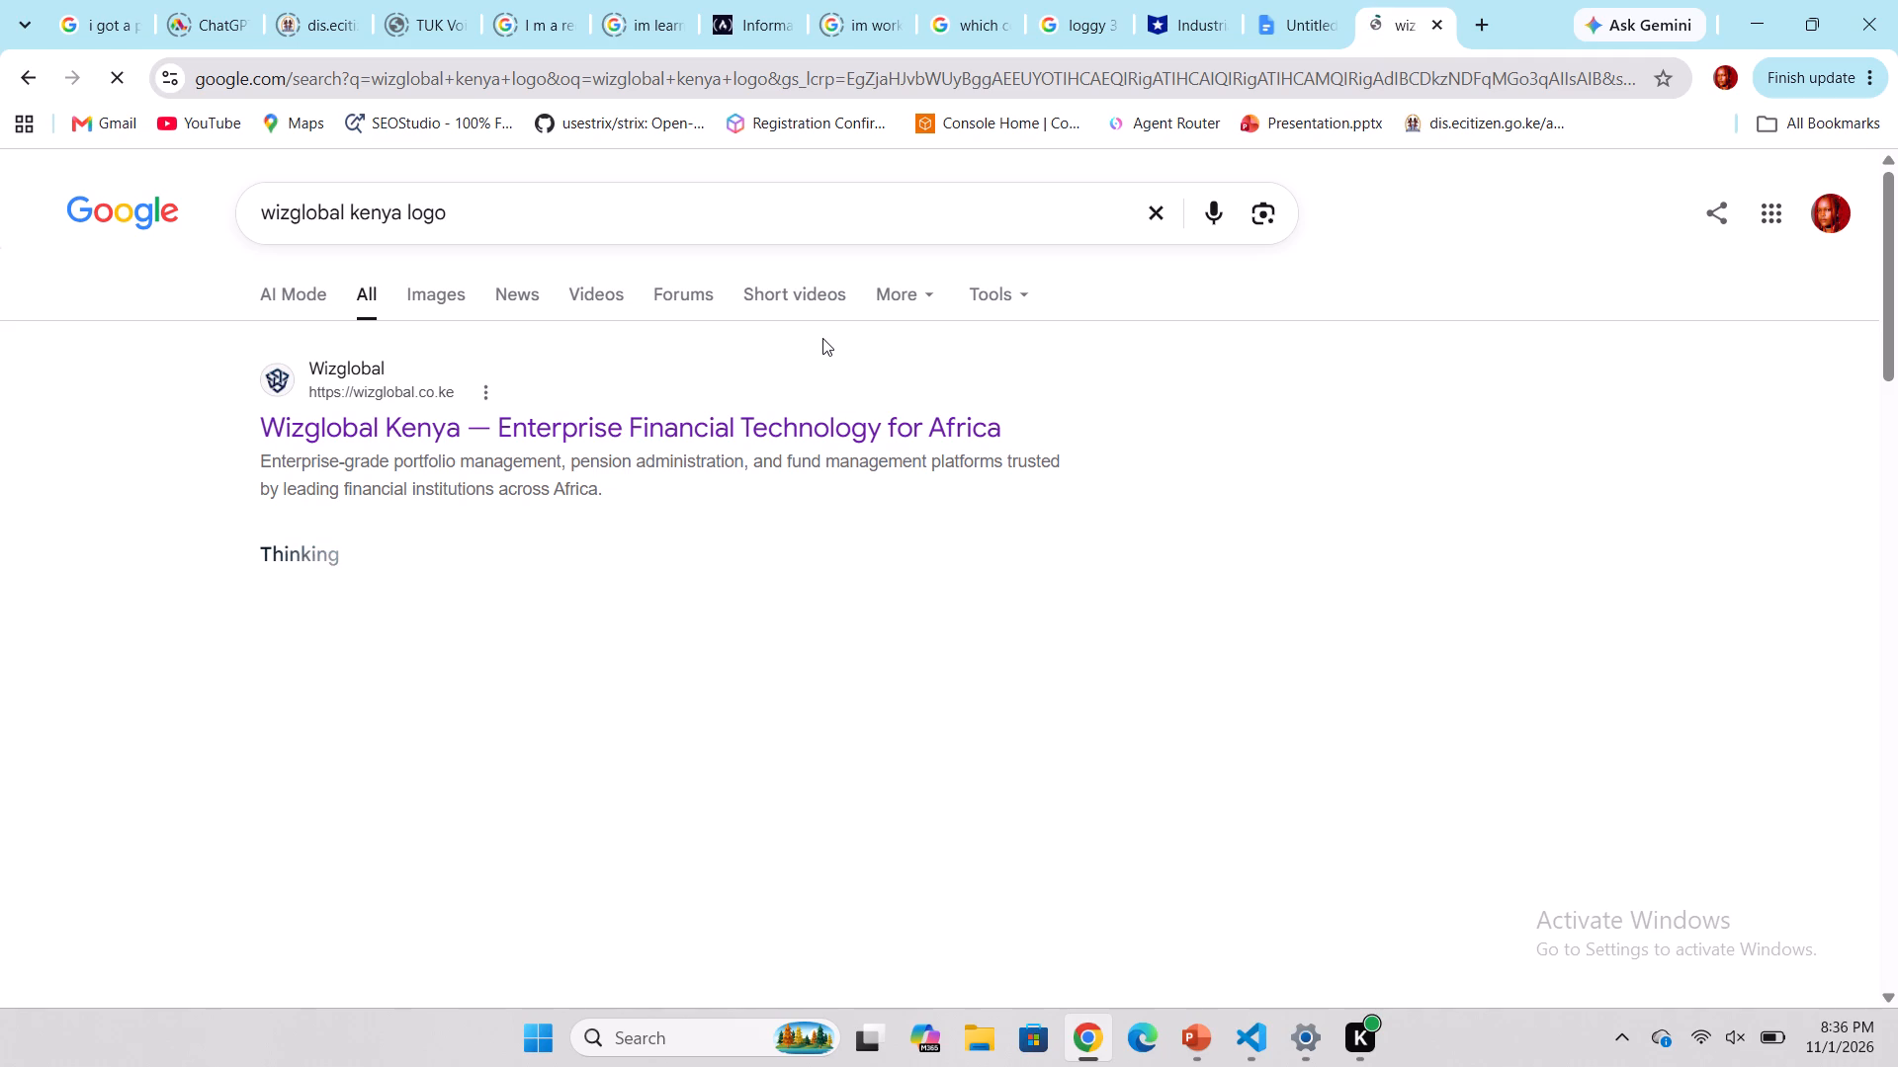
{"action": "left_click", "coordinate": [431, 290]}
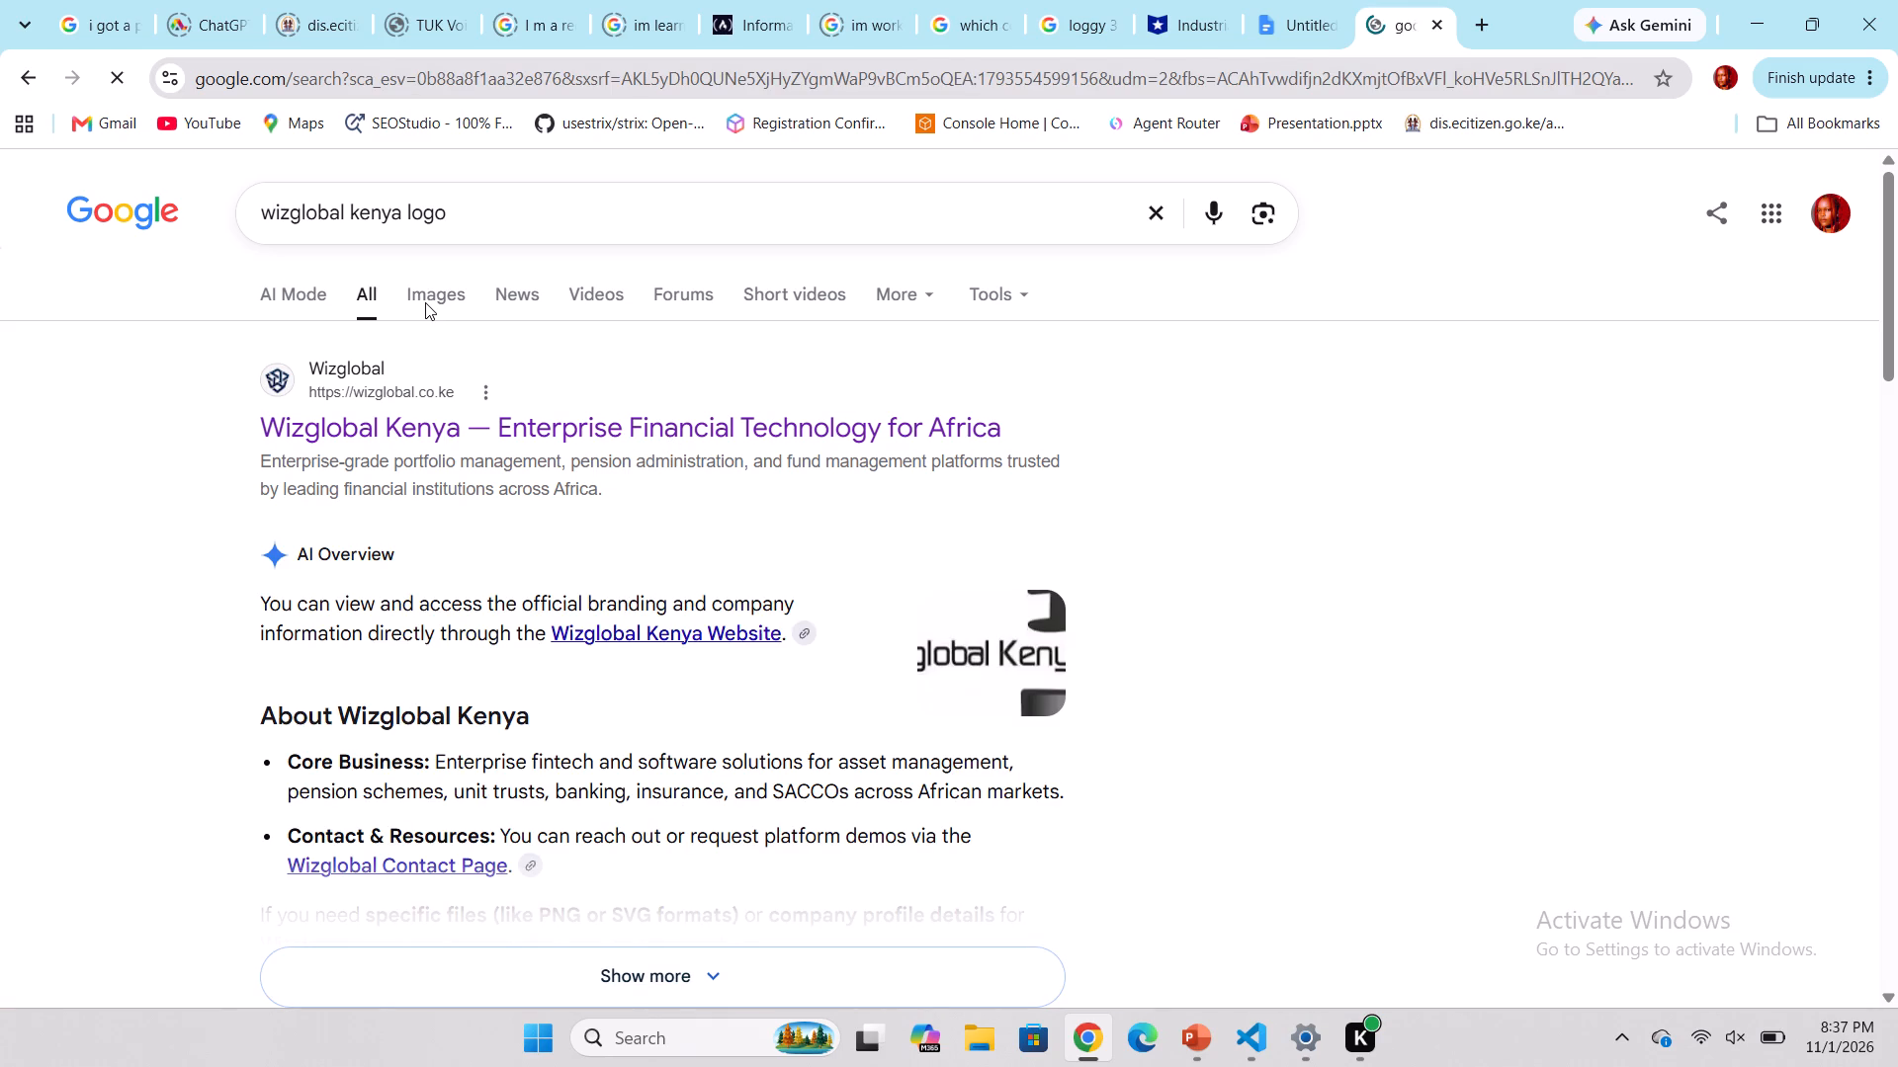
{"action": "left_click", "coordinate": [425, 302]}
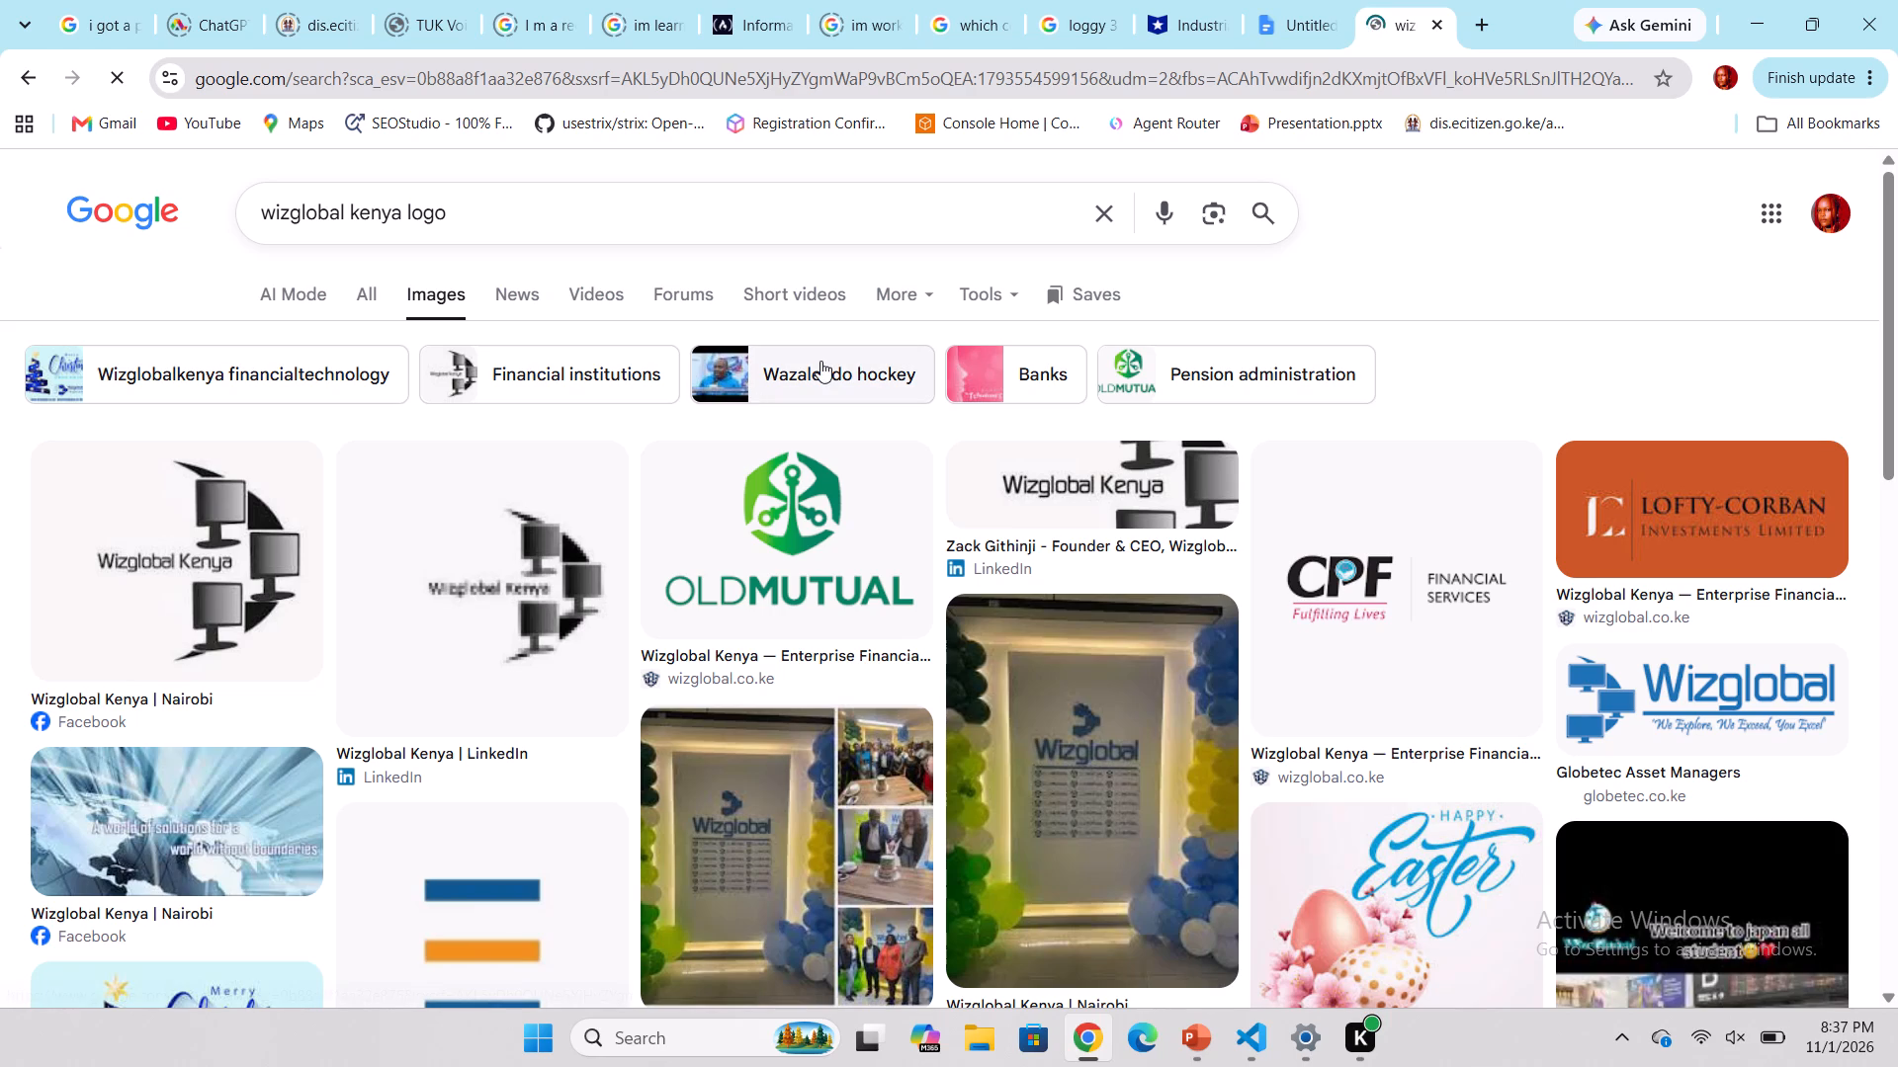
Copy the blue Wizglobal logo from the Globetec Asset Managers result and paste it on a new line below the organization name.
{"action": "right_click", "coordinate": [1673, 673]}
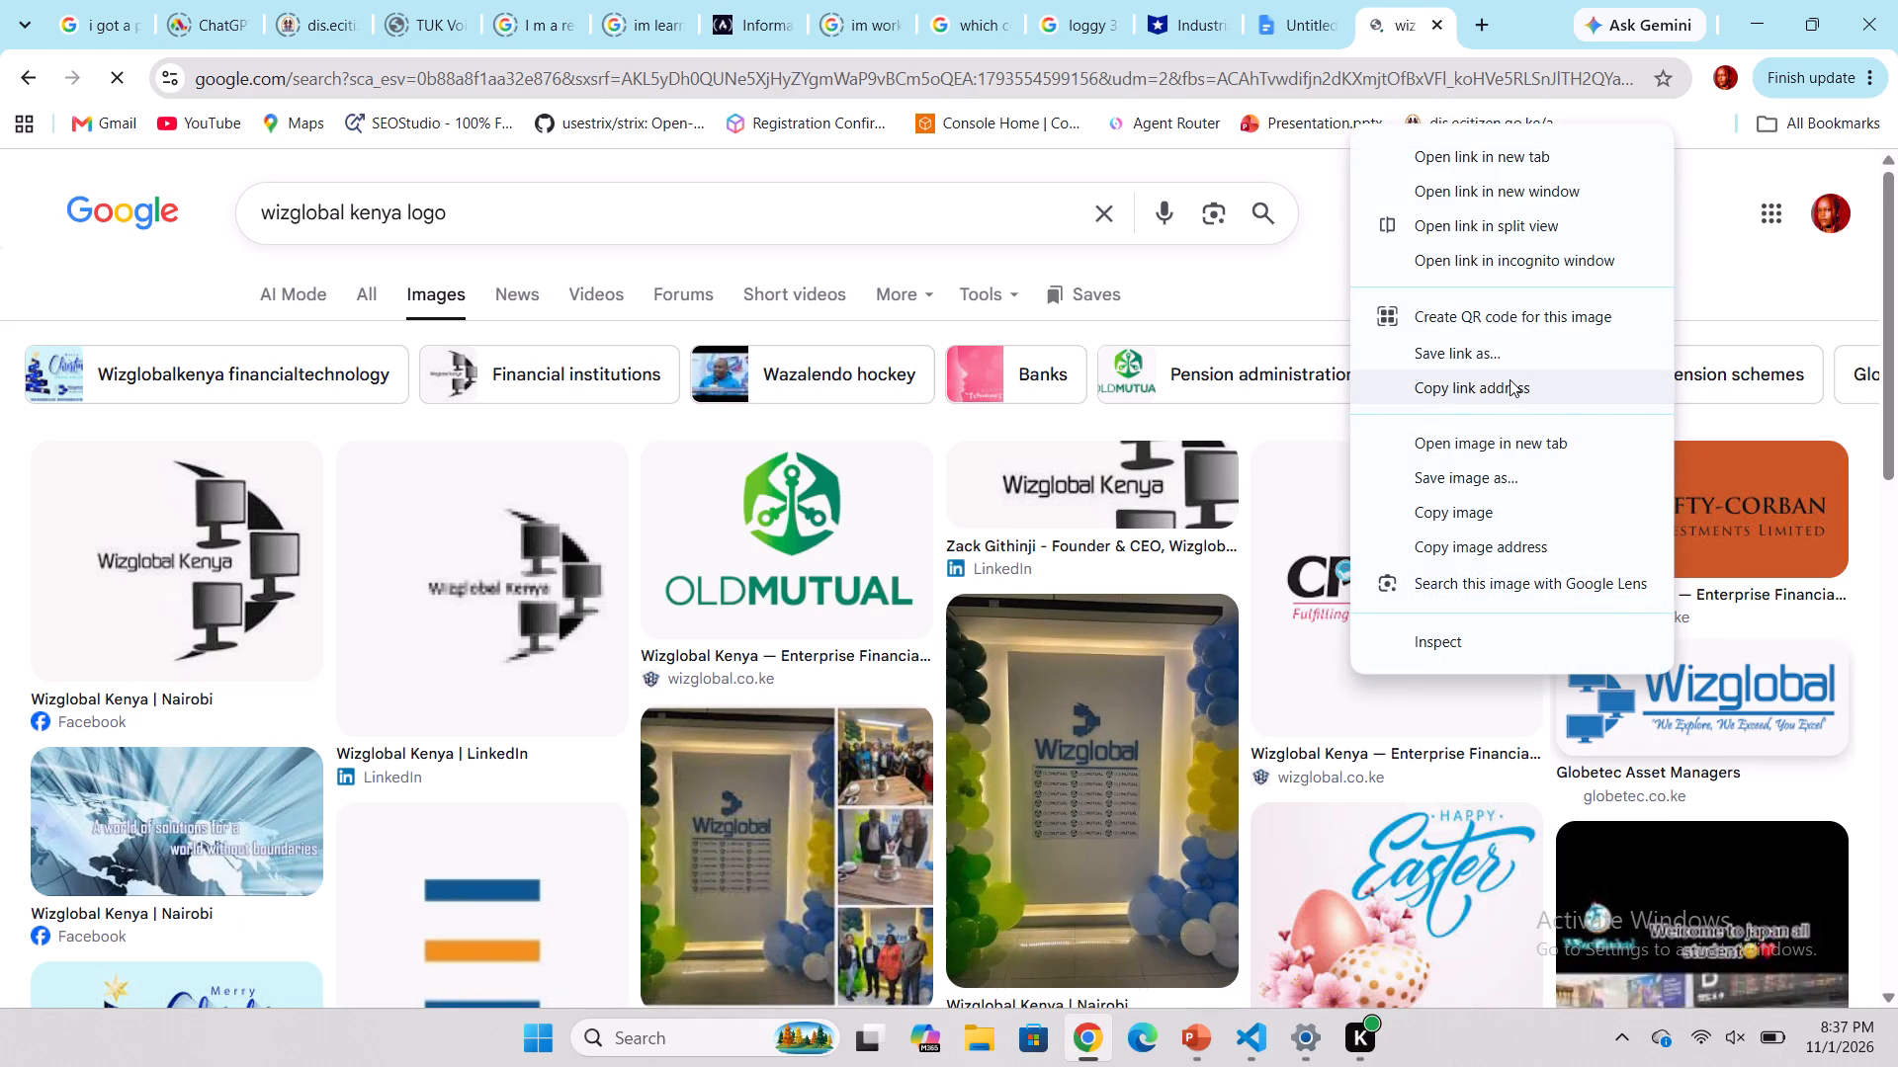
{"action": "left_click", "coordinate": [1494, 513]}
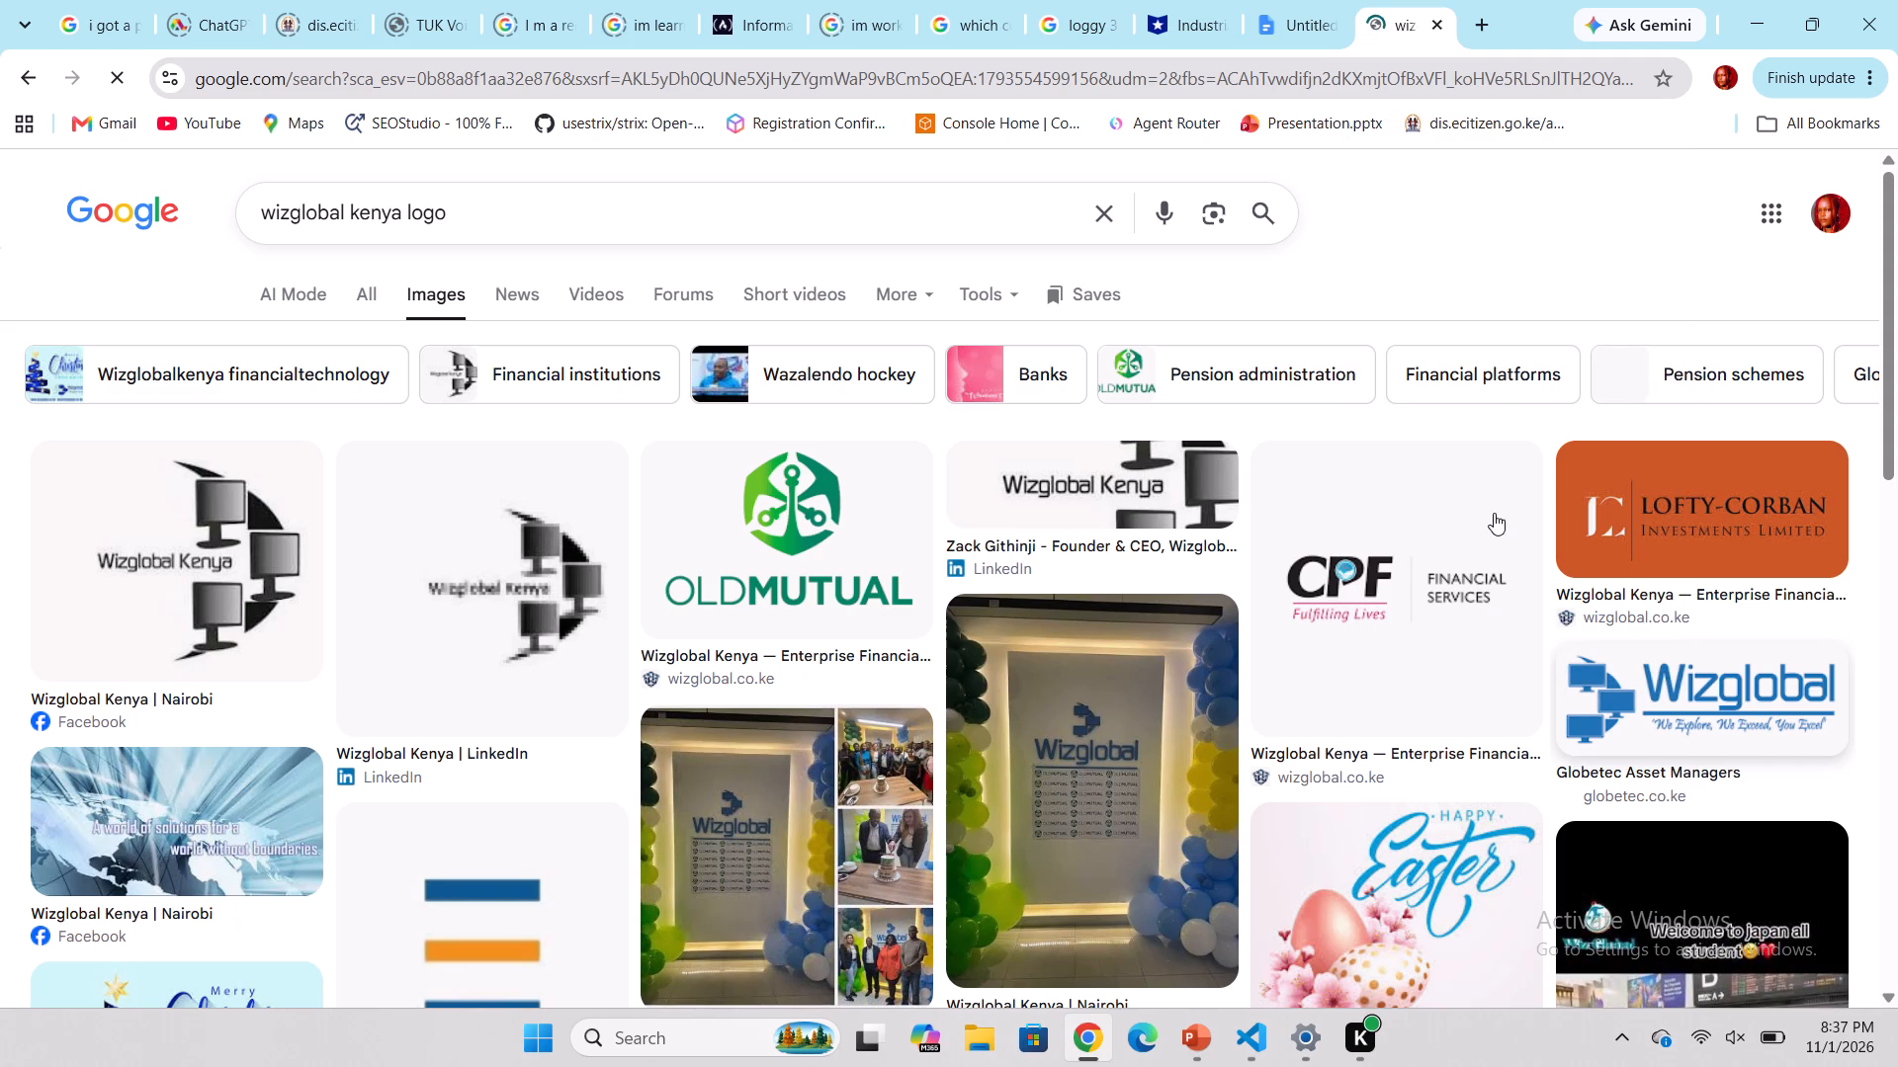
{"action": "left_click", "coordinate": [1306, 37]}
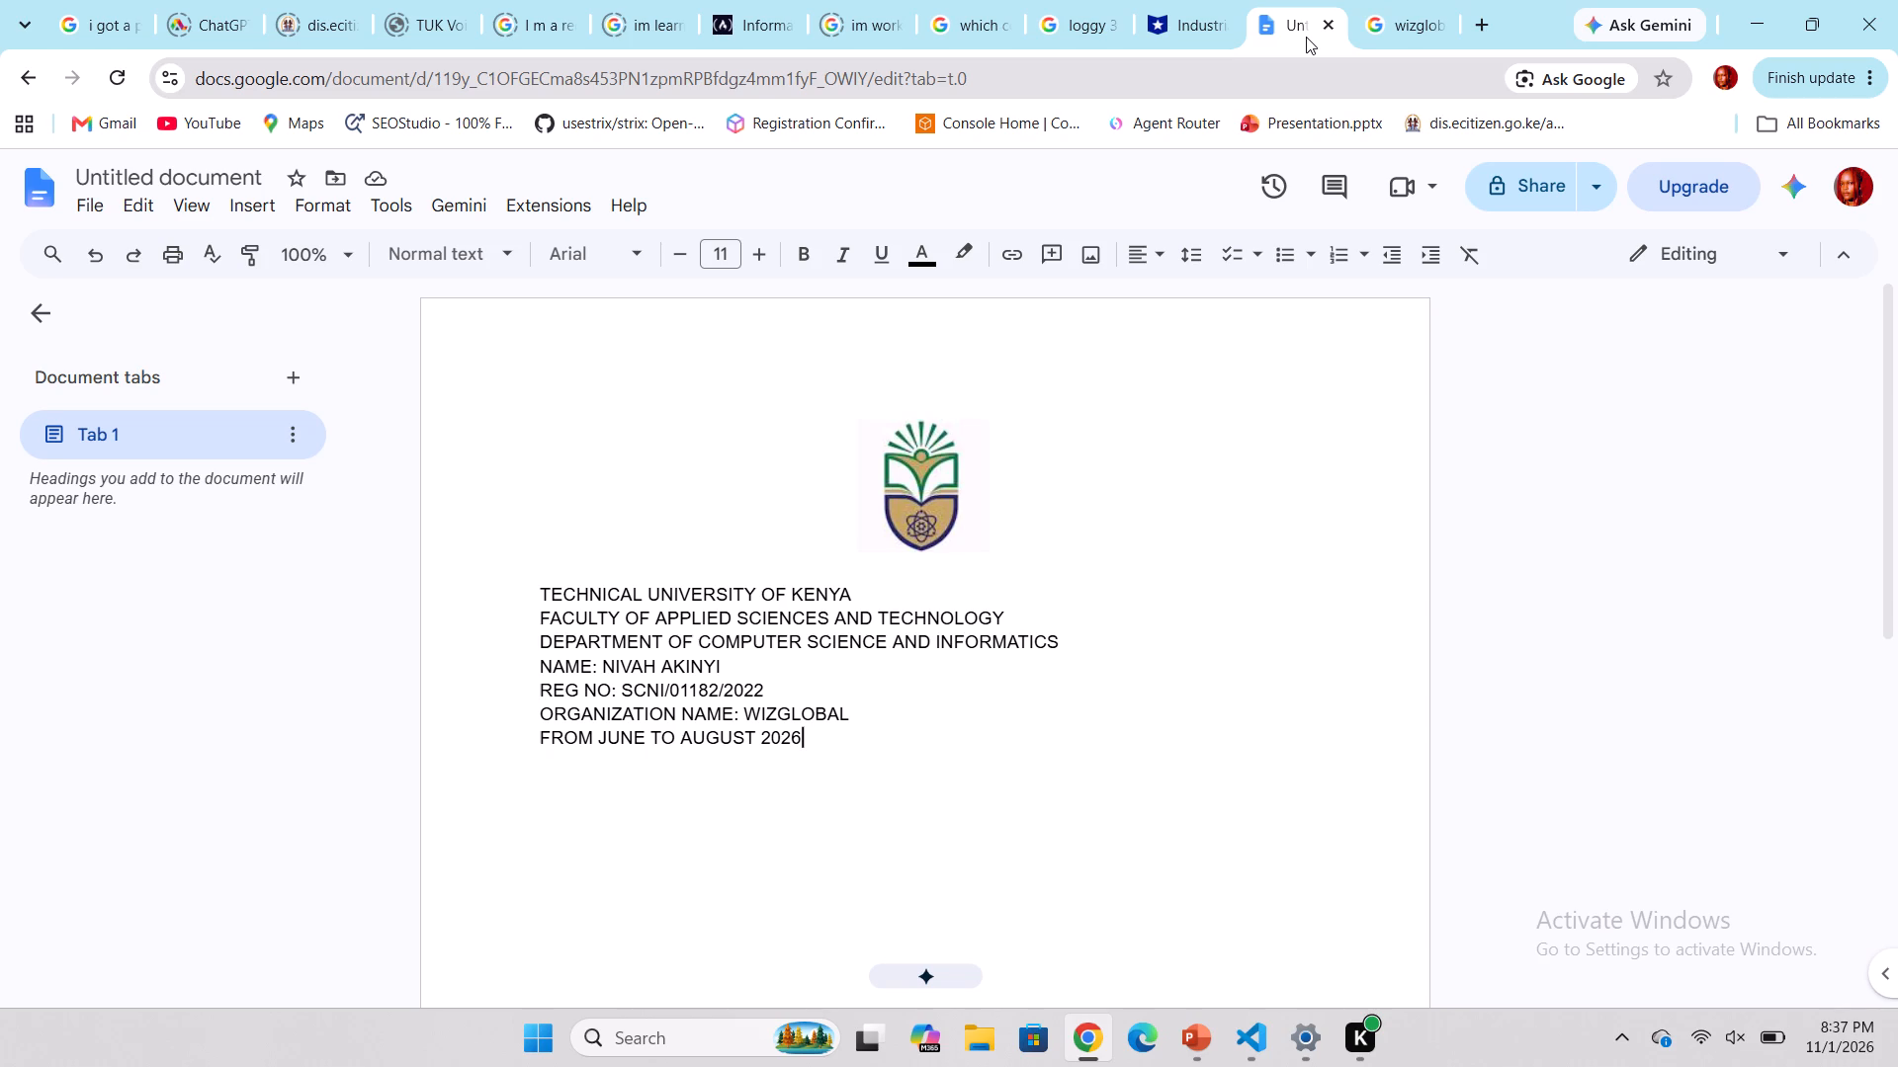
{"action": "left_click", "coordinate": [867, 715]}
{"action": "key", "text": "Return"}
{"action": "key", "text": "ctrl+v"}
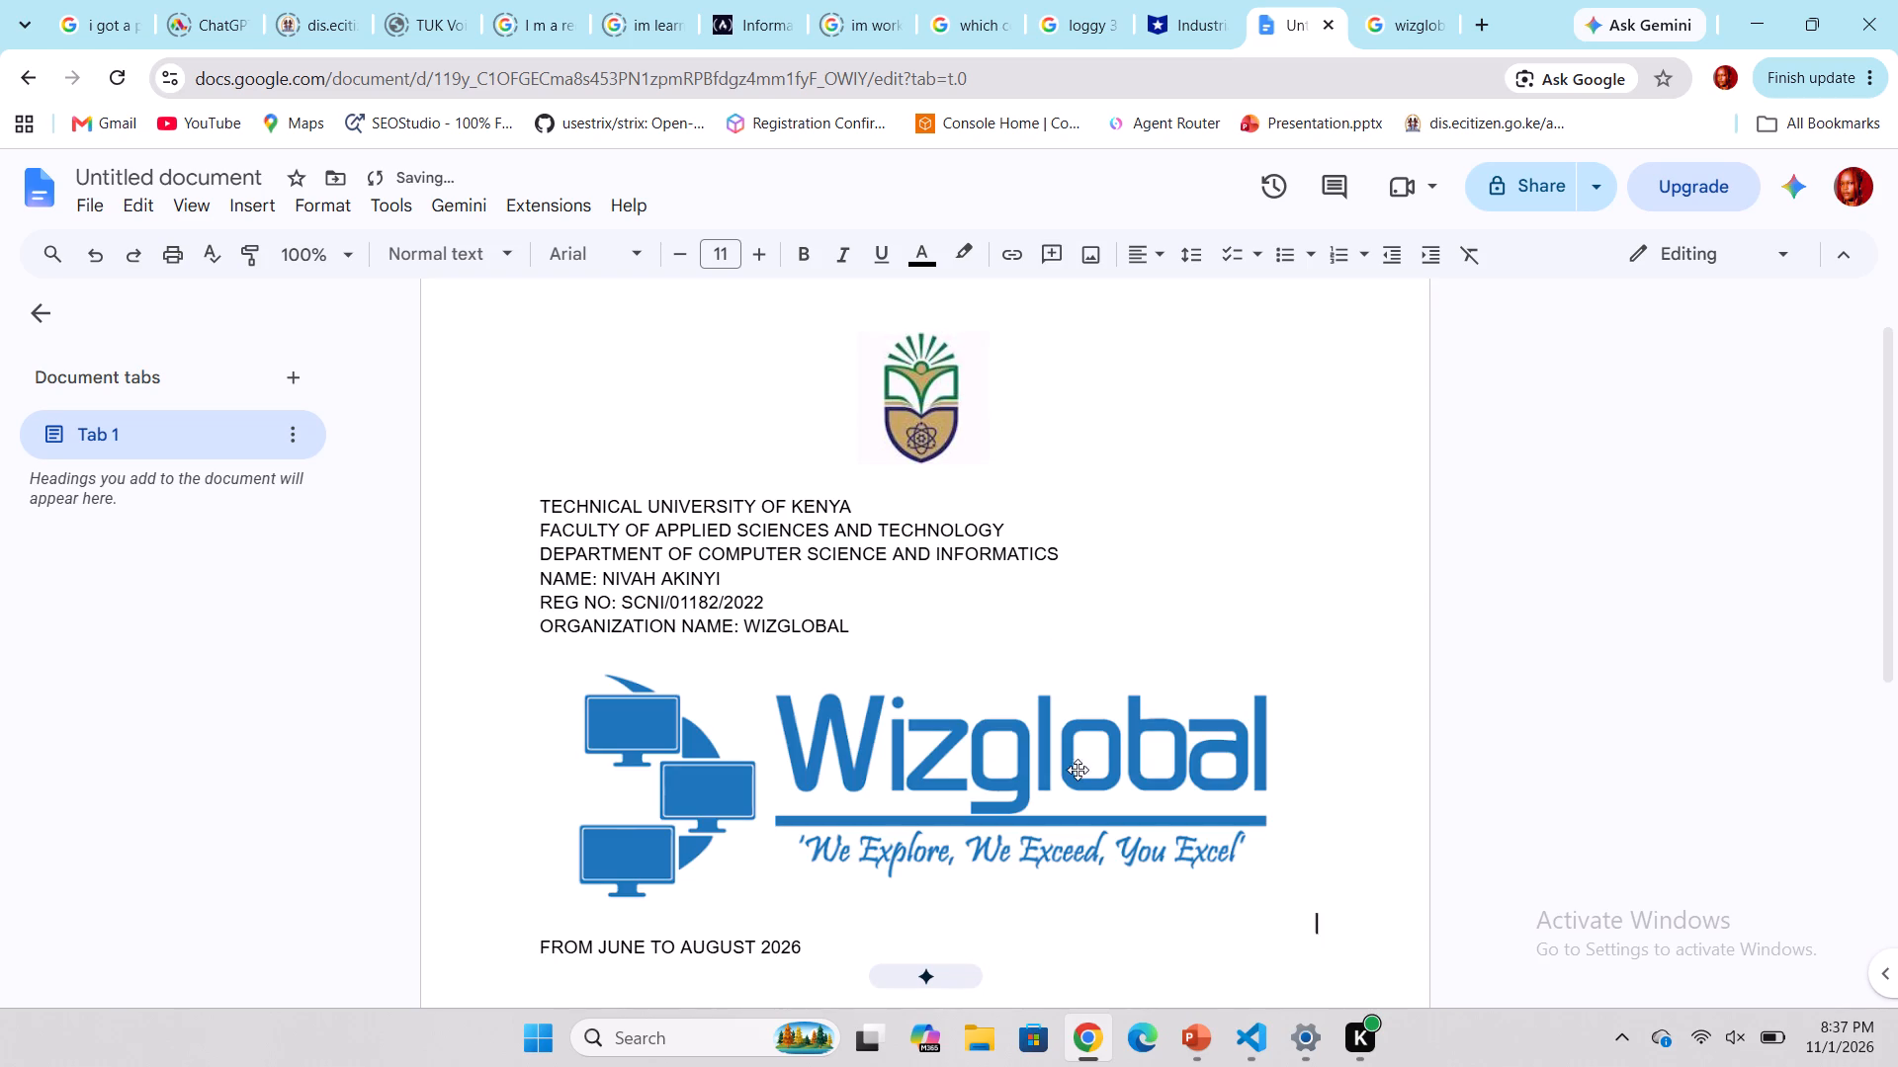
Shrink the pasted Wizglobal logo proportionally to about a third of its original width.
{"action": "left_click", "coordinate": [946, 772]}
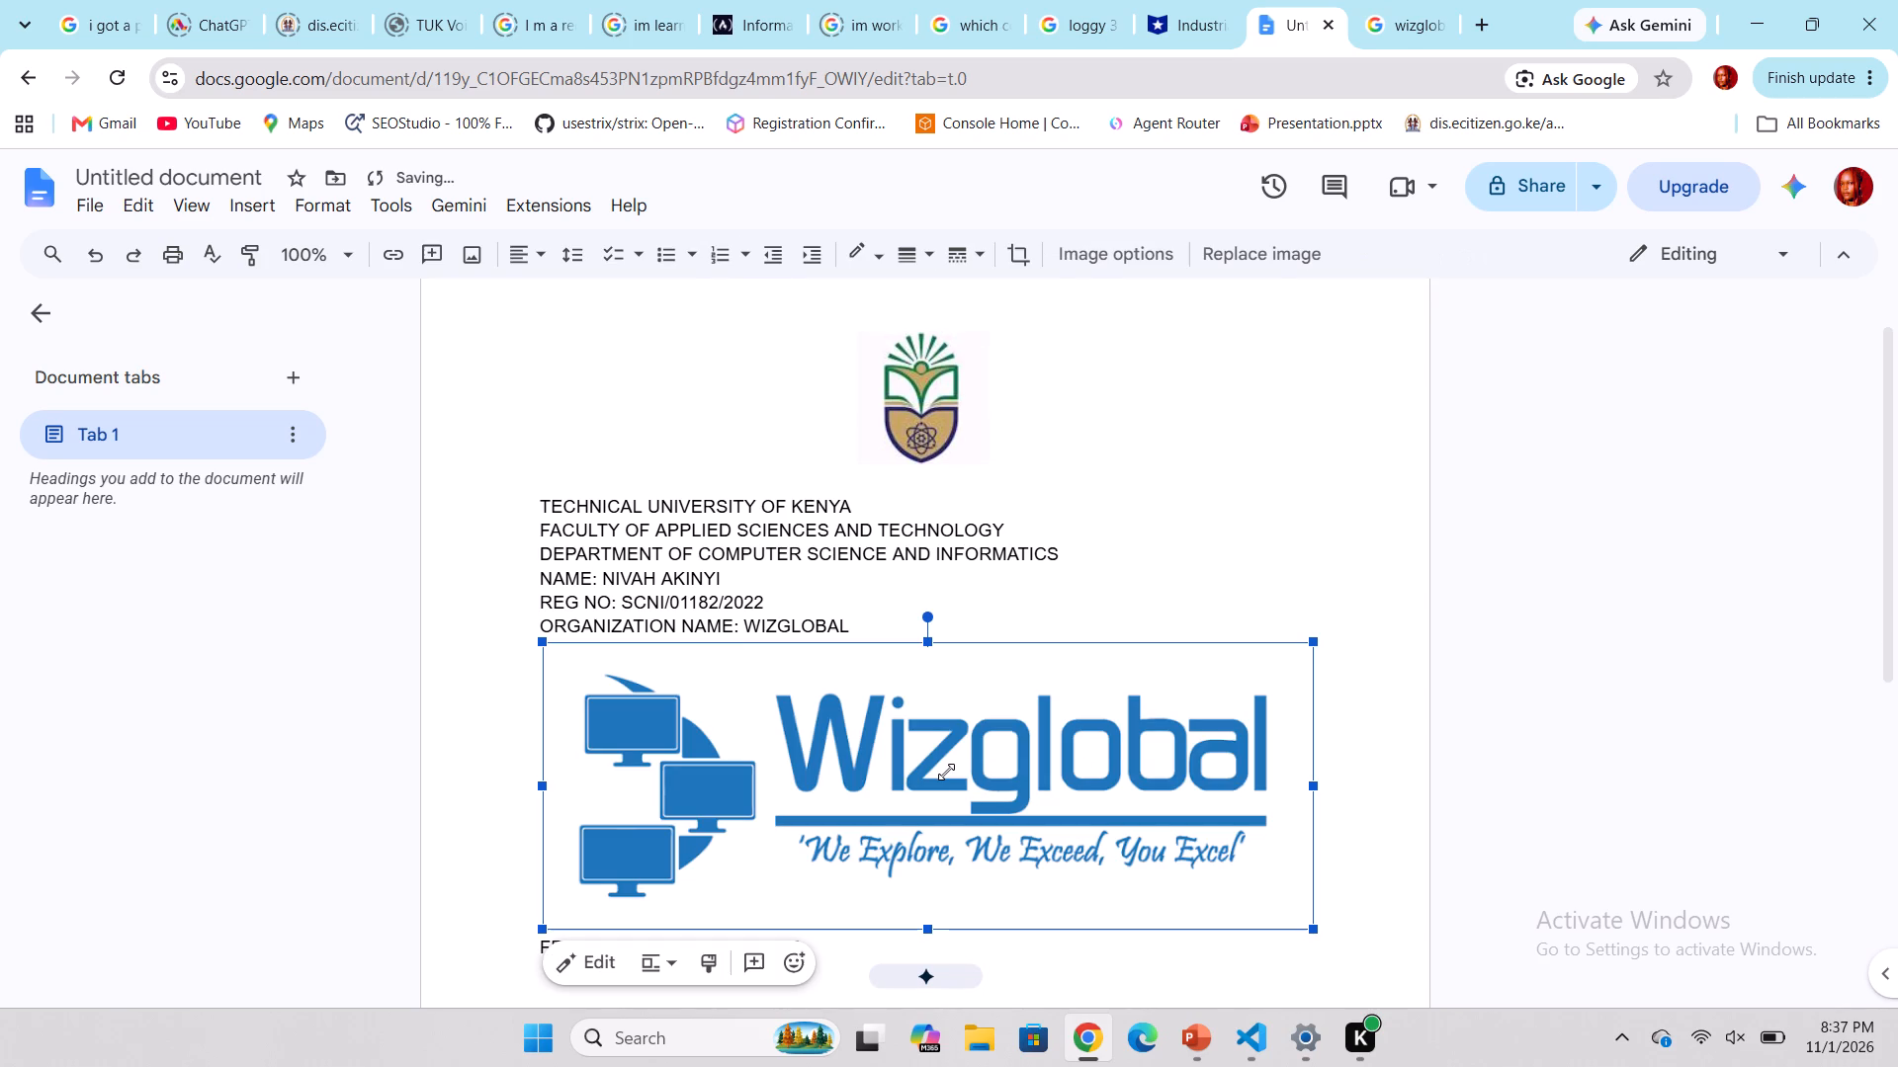
{"action": "left_click_drag", "start_coordinate": [542, 928], "coordinate": [911, 804]}
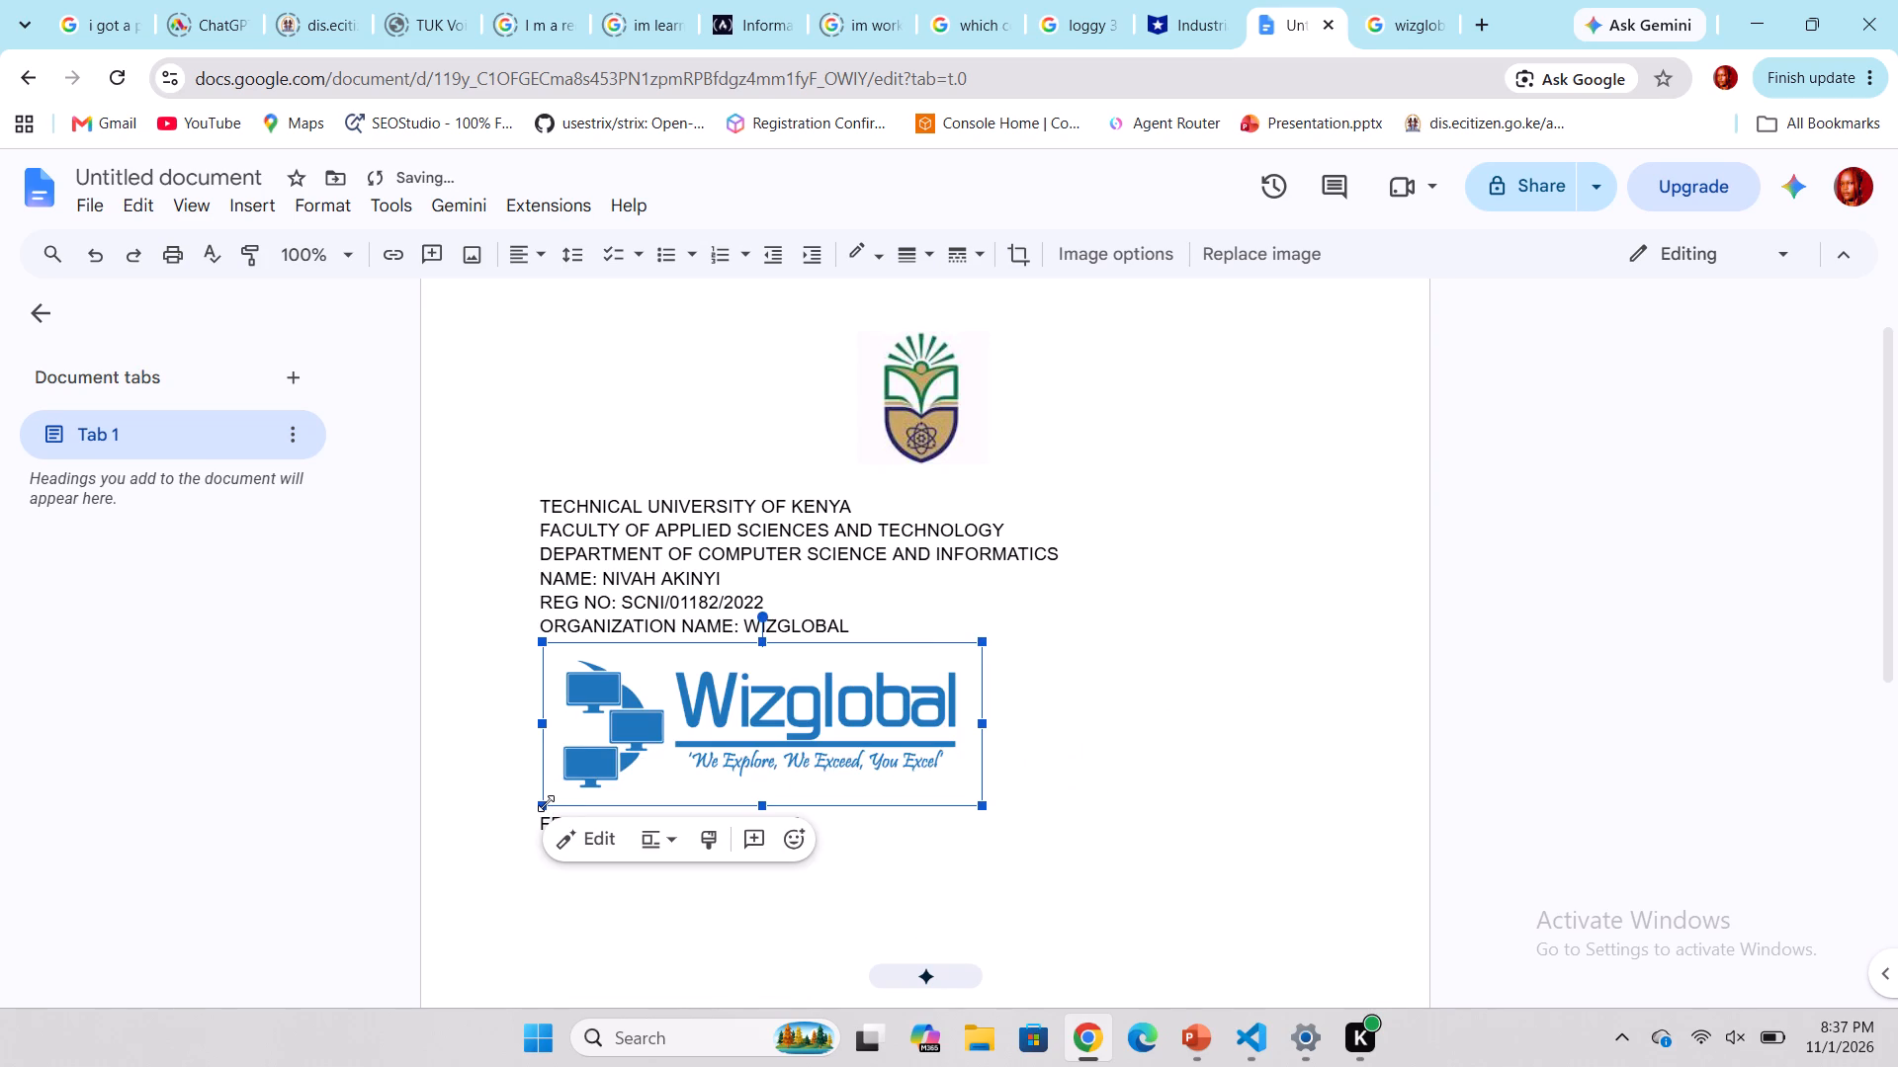
{"action": "left_click_drag", "start_coordinate": [543, 807], "coordinate": [709, 727]}
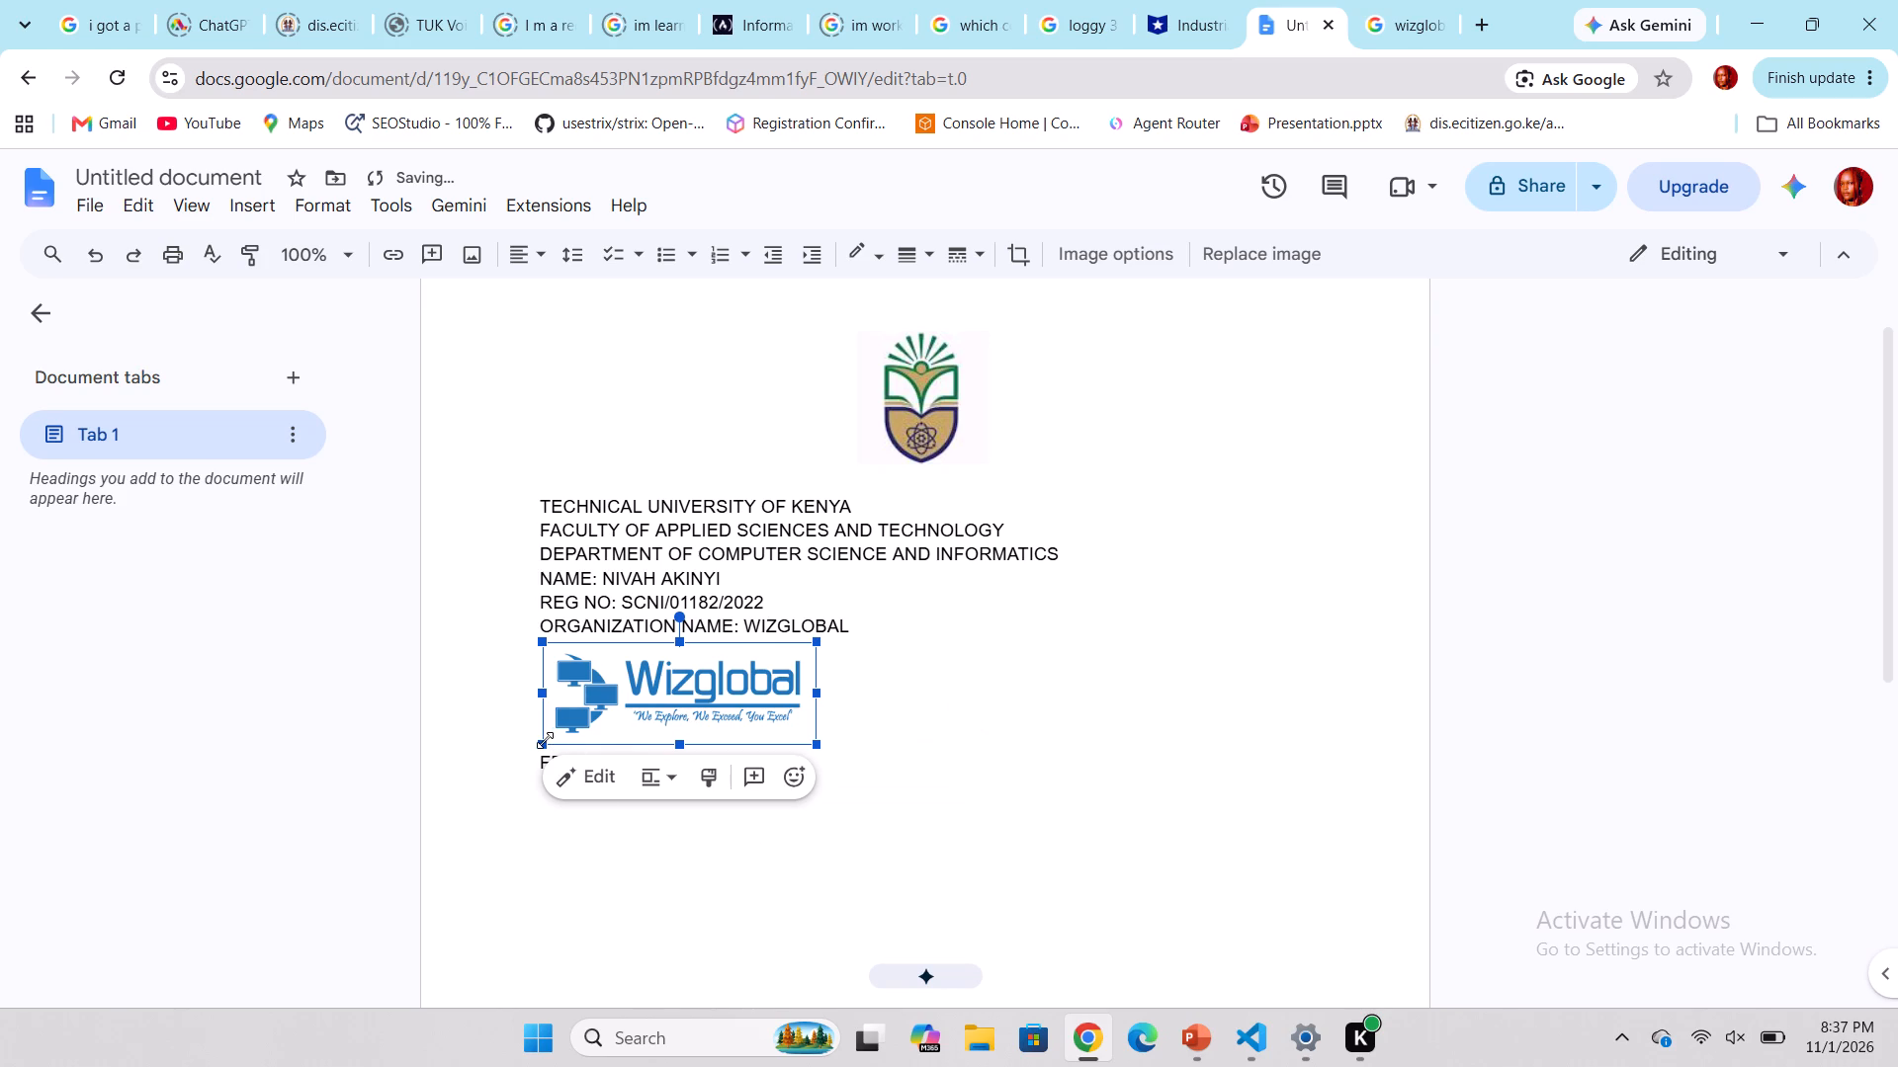
Shrink the Wizglobal logo proportionally a little further, to about four fifths of its current width.
{"action": "left_click_drag", "start_coordinate": [545, 740], "coordinate": [596, 722]}
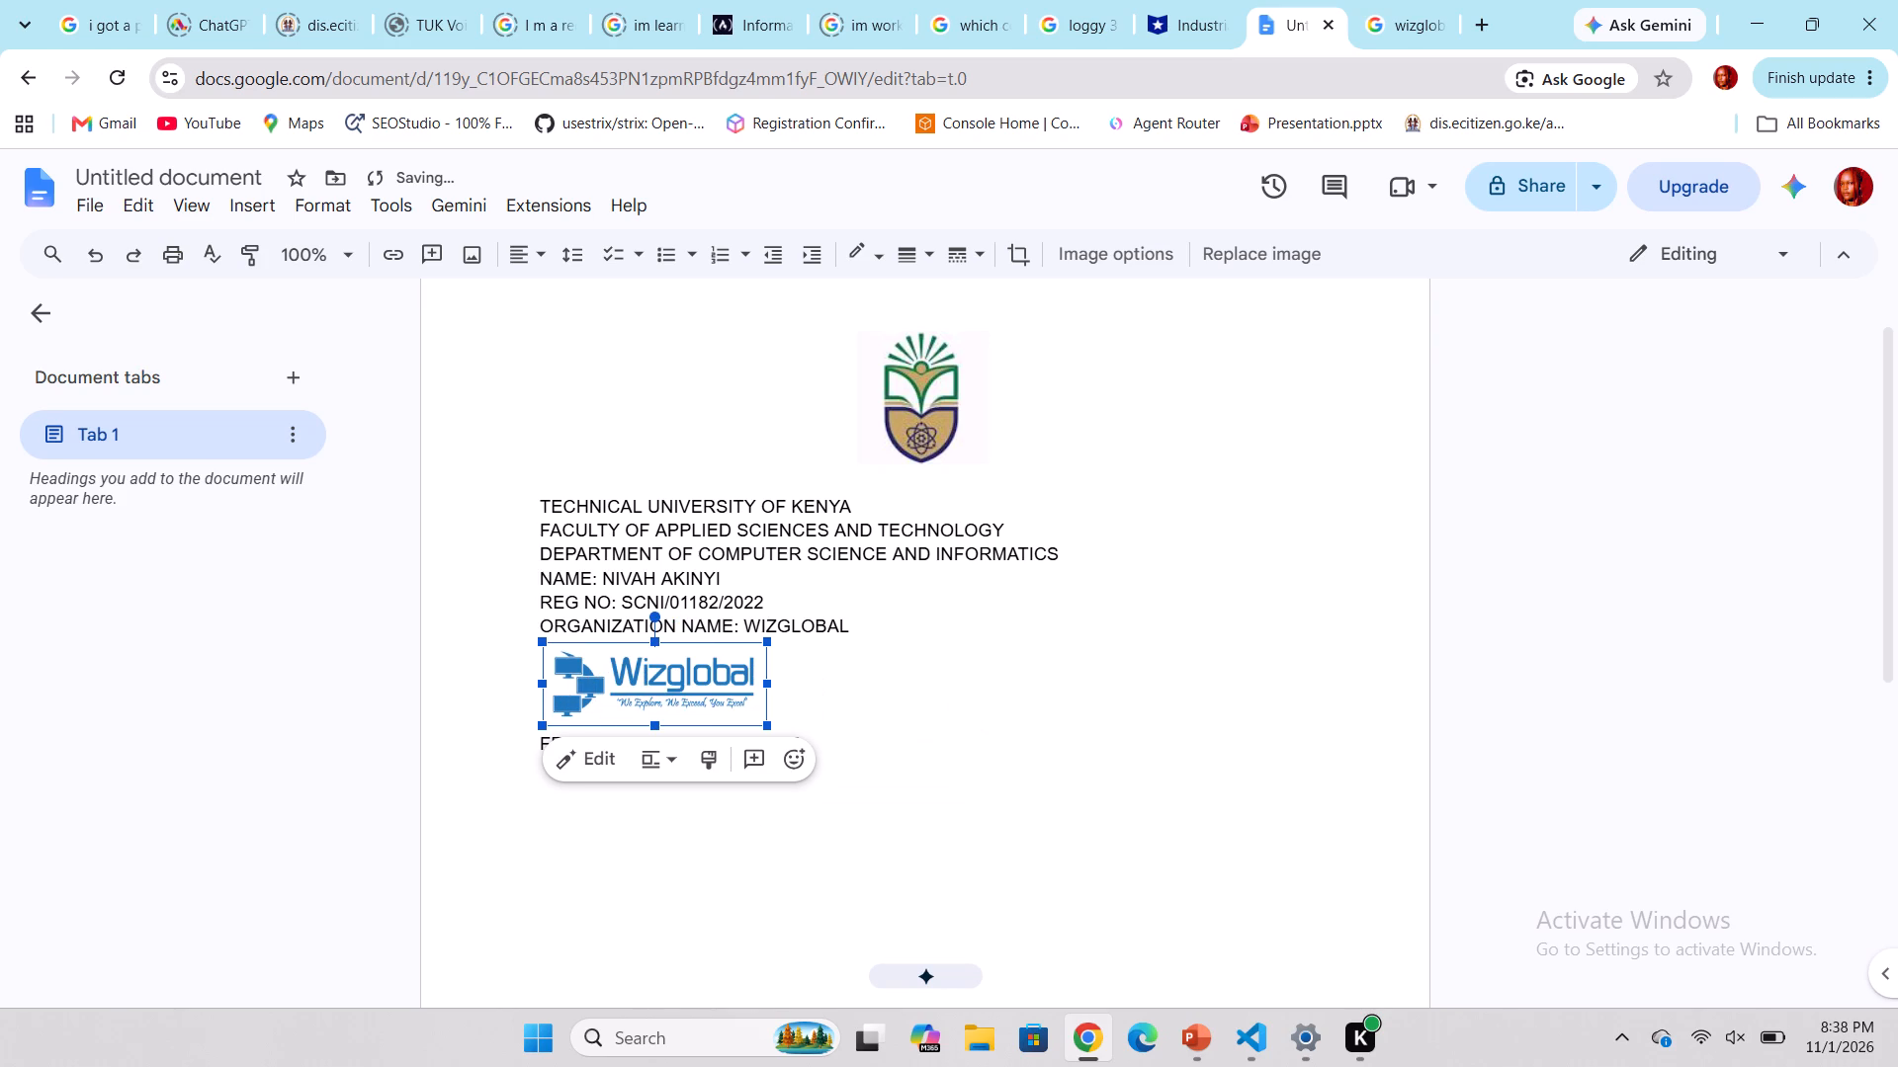
{"action": "left_click", "coordinate": [926, 687]}
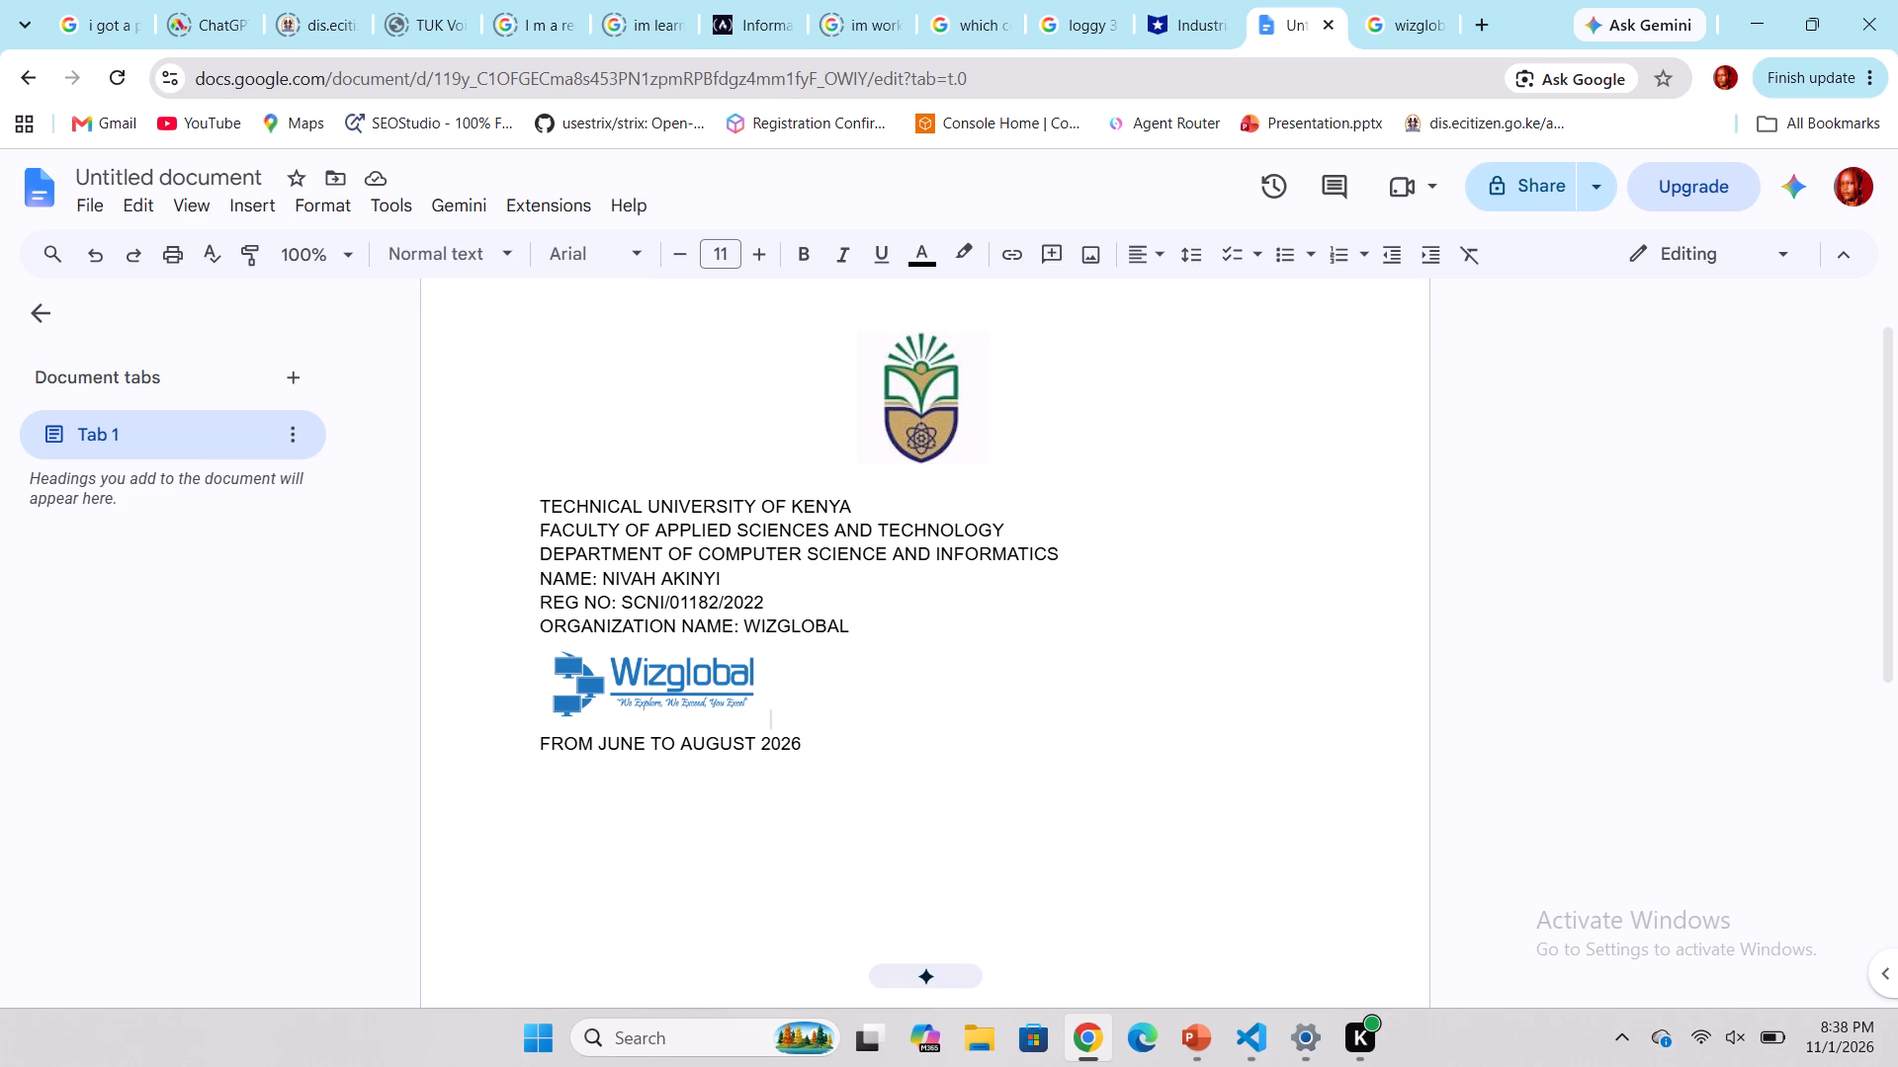
Add blank lines below the FROM JUNE TO AUGUST 2026 line until the text runs onto a second page.
{"action": "key", "text": "Down"}
{"action": "key", "text": "Down"}
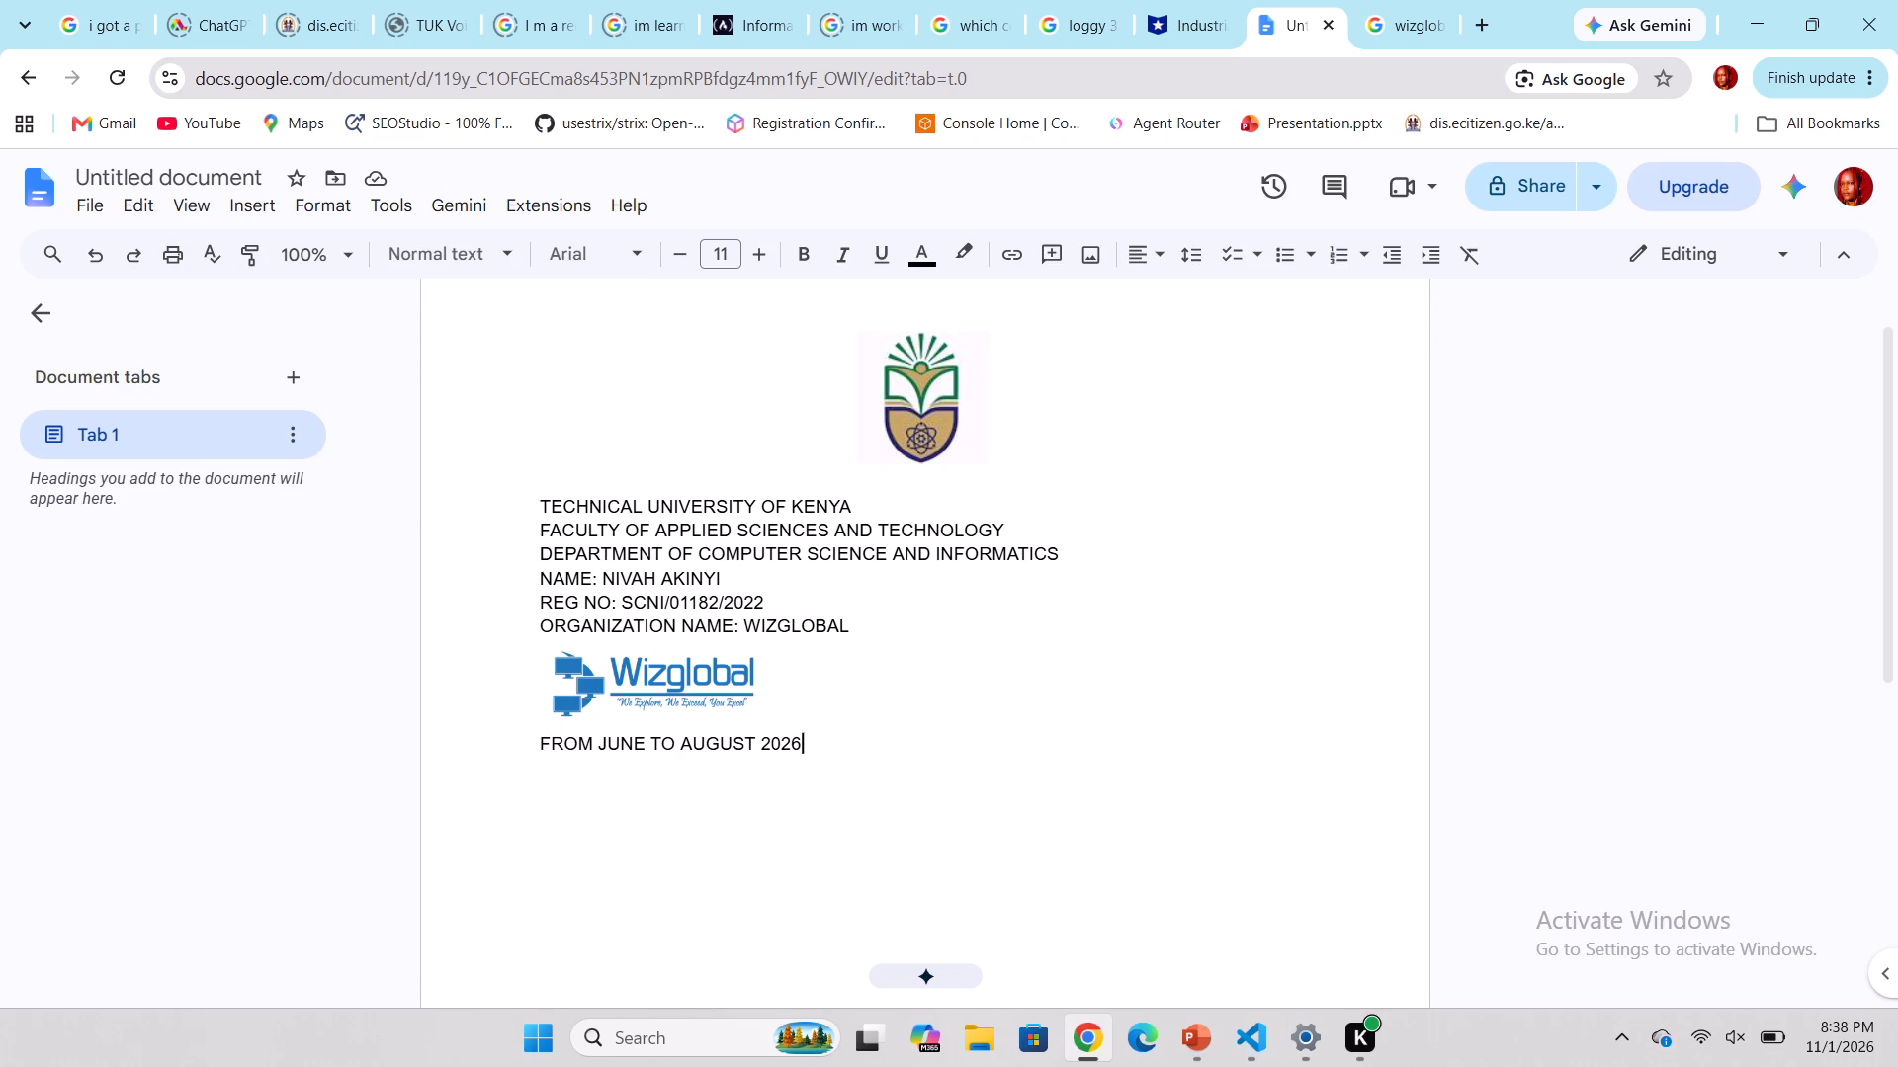
{"action": "key", "text": "Down"}
{"action": "key", "text": "Down"}
{"action": "key", "text": "Down"}
{"action": "key", "text": "Down"}
{"action": "key", "text": "Down"}
{"action": "key", "text": "Down"}
{"action": "key", "text": "Return"}
{"action": "key", "text": "Return"}
{"action": "key", "text": "Return"}
{"action": "key", "text": "Return"}
{"action": "key", "text": "Return"}
{"action": "key", "text": "Return"}
{"action": "key", "text": "Return"}
{"action": "key", "text": "Return"}
{"action": "key", "text": "Return"}
{"action": "key", "text": "Return"}
{"action": "key", "text": "Return"}
{"action": "key", "text": "Return"}
{"action": "key", "text": "Return"}
{"action": "key", "text": "Return"}
{"action": "key", "text": "Return"}
{"action": "key", "text": "Return"}
{"action": "key", "text": "Return"}
{"action": "key", "text": "Return"}
{"action": "key", "text": "Return"}
{"action": "key", "text": "Return"}
{"action": "key", "text": "Return"}
{"action": "key", "text": "Return"}
{"action": "key", "text": "Return"}
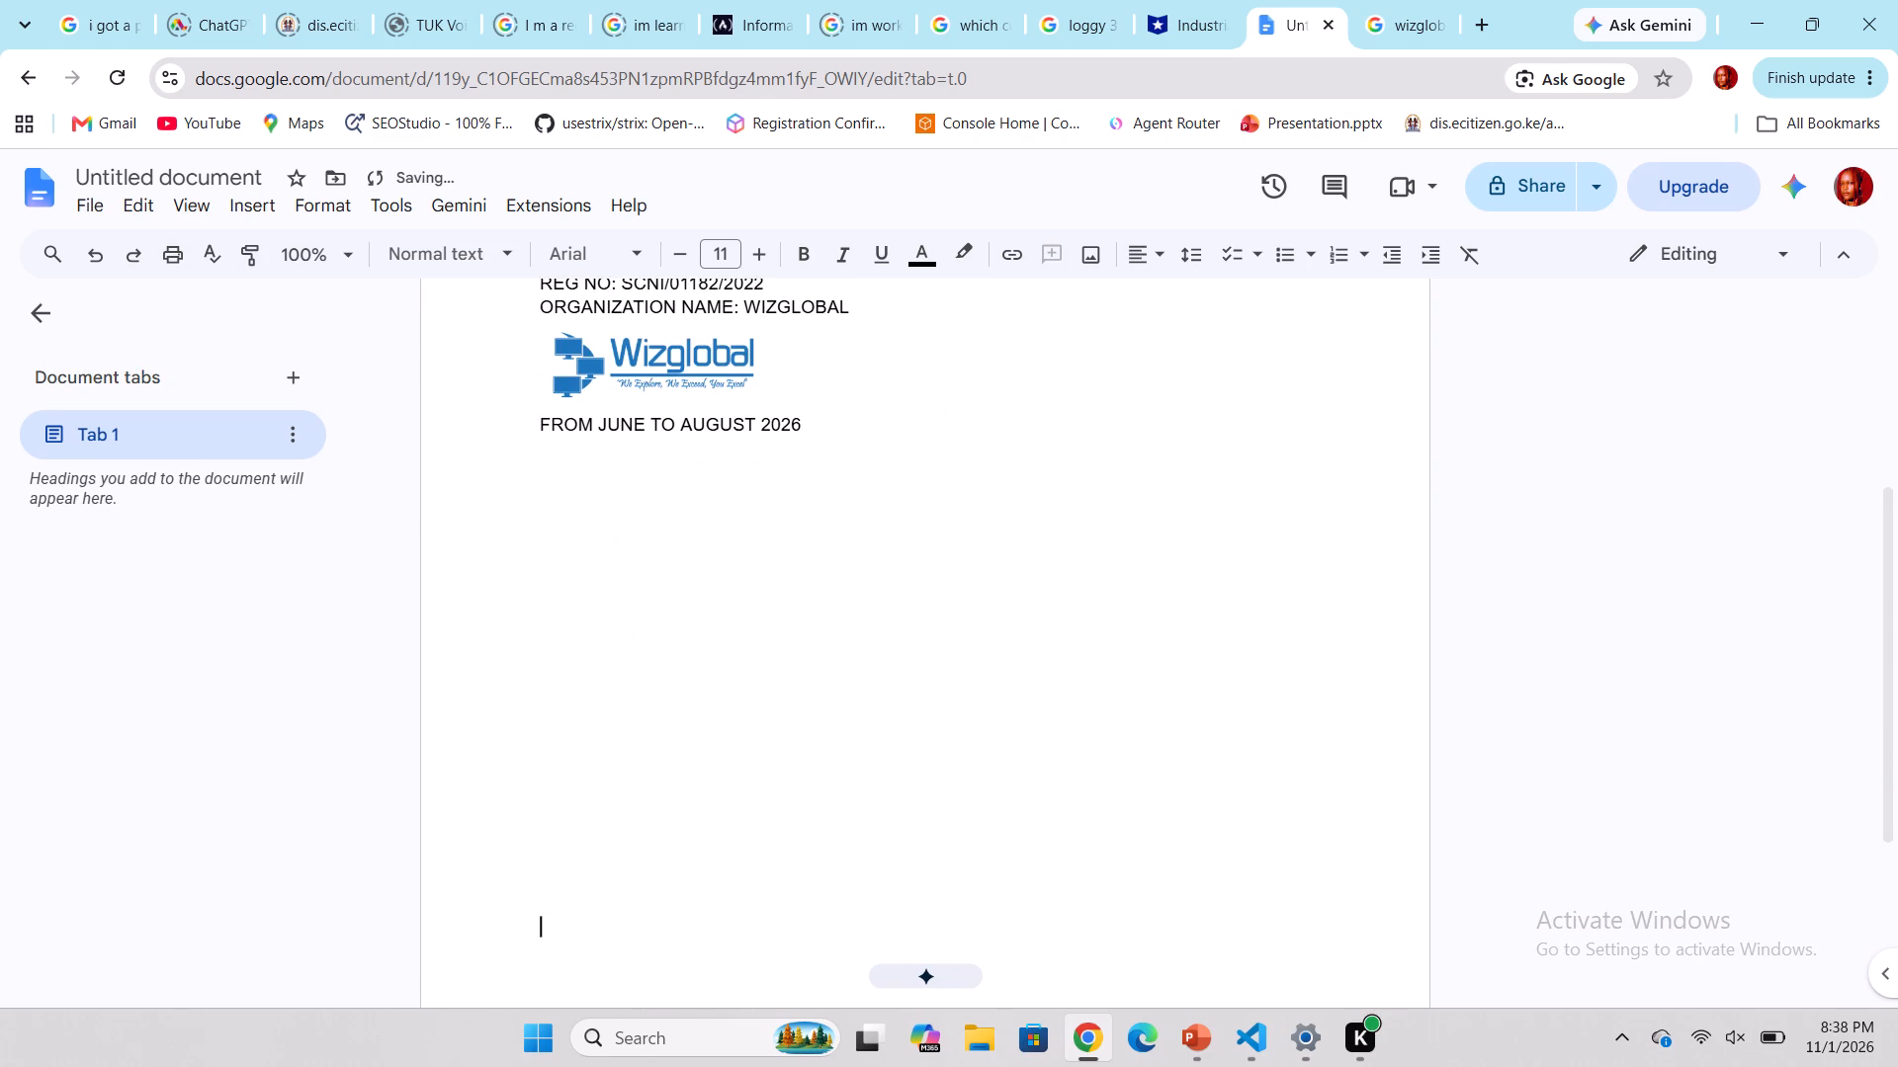
{"action": "key", "text": "Return"}
{"action": "key", "text": "Return"}
{"action": "key", "text": "Return"}
{"action": "key", "text": "Return"}
{"action": "key", "text": "Return"}
{"action": "key", "text": "Return"}
{"action": "key", "text": "Return"}
{"action": "key", "text": "Return"}
Enter the heading TABLE OF CONTENTS on the first line of the second page.
{"action": "key", "text": "Up"}
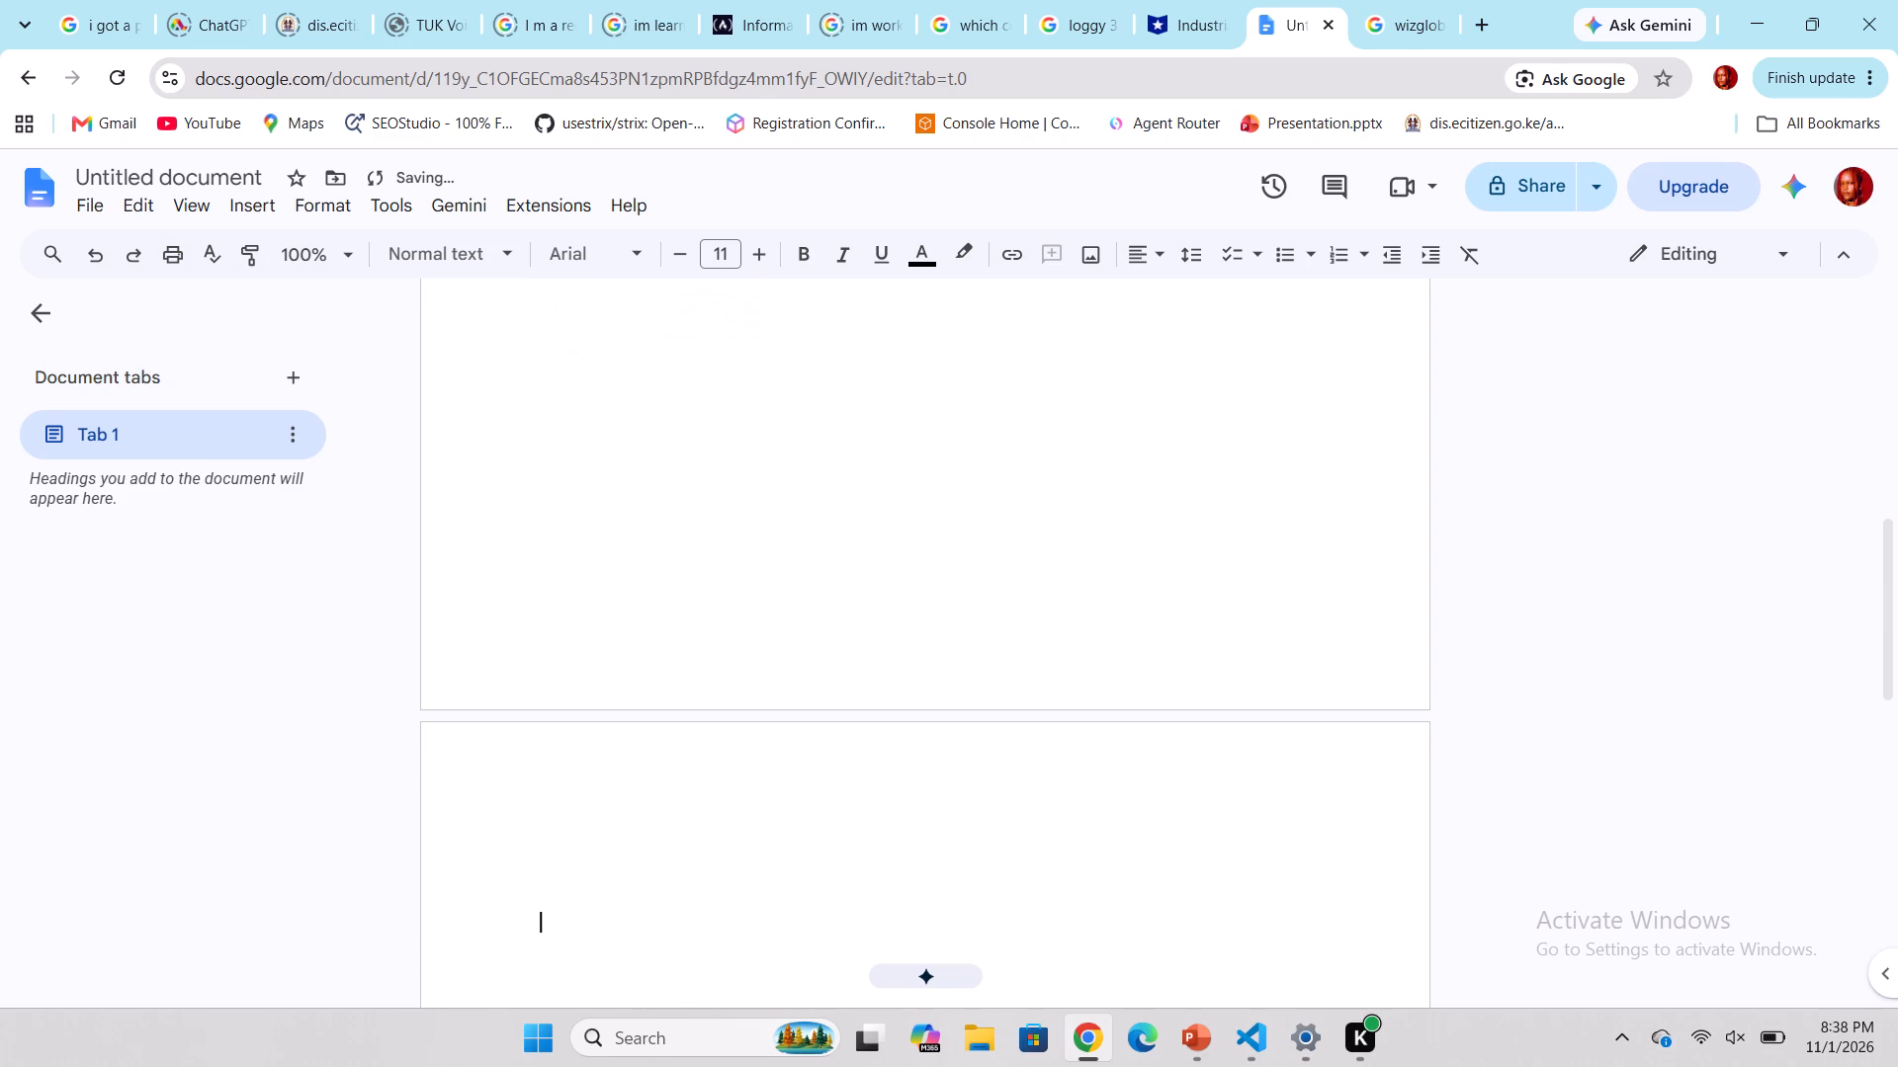
{"action": "key", "text": "Up"}
{"action": "key", "text": "Up"}
{"action": "key", "text": "Up"}
{"action": "key", "text": "Up"}
{"action": "key", "text": "Down"}
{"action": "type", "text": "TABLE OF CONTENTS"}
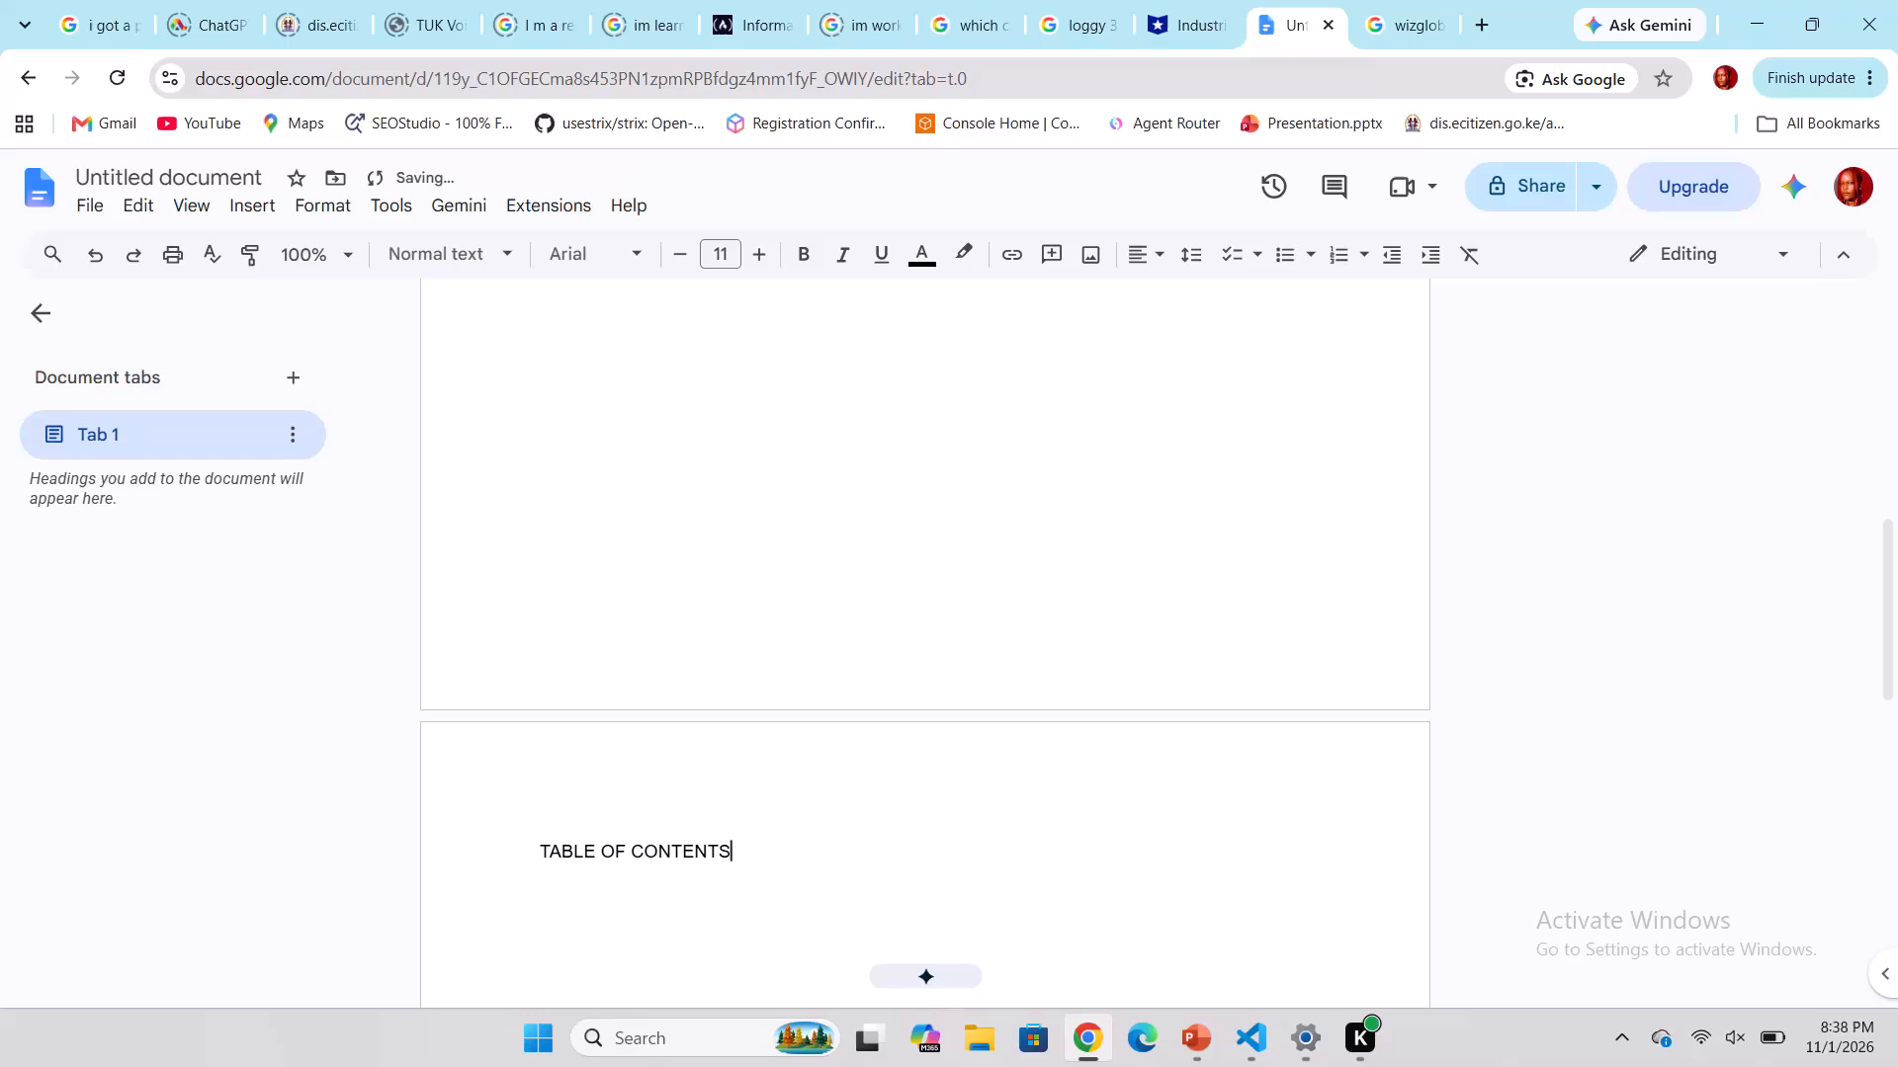
Add blank lines below the TABLE OF CONTENTS heading until the text runs onto a third page.
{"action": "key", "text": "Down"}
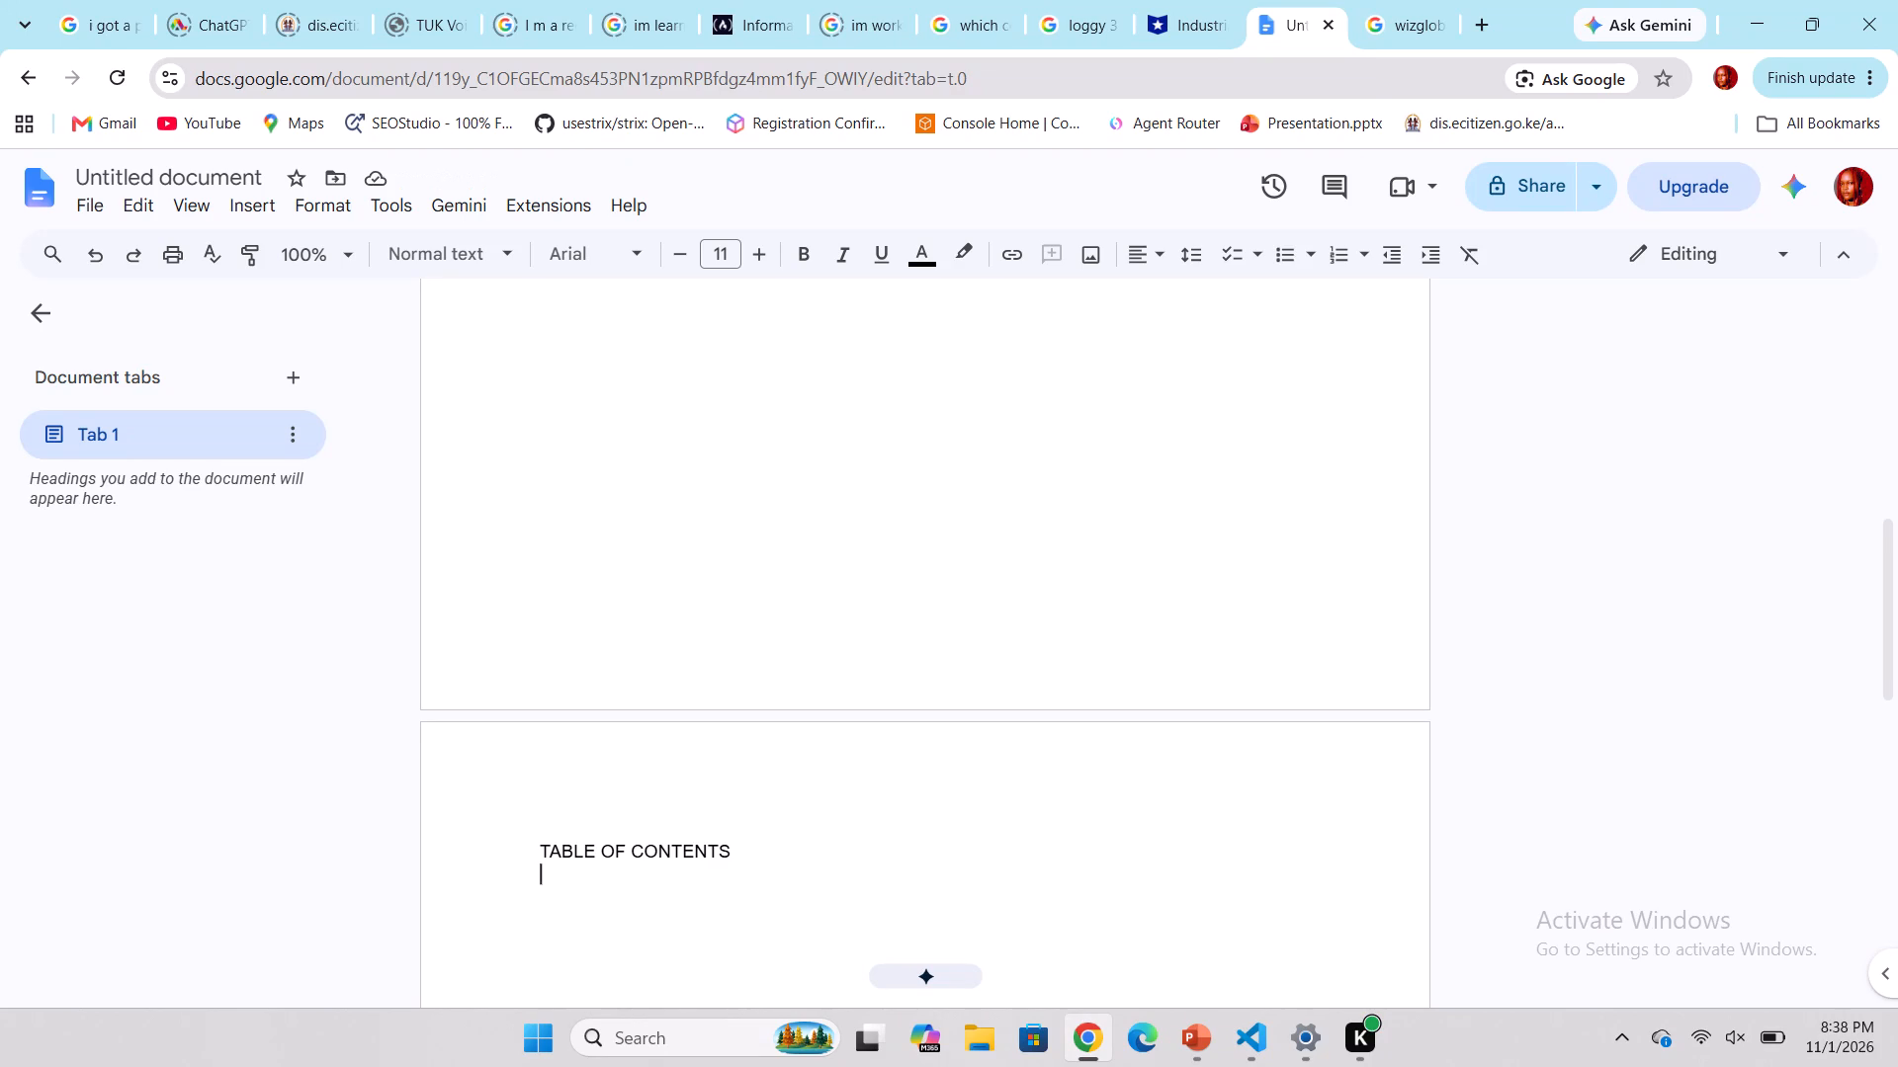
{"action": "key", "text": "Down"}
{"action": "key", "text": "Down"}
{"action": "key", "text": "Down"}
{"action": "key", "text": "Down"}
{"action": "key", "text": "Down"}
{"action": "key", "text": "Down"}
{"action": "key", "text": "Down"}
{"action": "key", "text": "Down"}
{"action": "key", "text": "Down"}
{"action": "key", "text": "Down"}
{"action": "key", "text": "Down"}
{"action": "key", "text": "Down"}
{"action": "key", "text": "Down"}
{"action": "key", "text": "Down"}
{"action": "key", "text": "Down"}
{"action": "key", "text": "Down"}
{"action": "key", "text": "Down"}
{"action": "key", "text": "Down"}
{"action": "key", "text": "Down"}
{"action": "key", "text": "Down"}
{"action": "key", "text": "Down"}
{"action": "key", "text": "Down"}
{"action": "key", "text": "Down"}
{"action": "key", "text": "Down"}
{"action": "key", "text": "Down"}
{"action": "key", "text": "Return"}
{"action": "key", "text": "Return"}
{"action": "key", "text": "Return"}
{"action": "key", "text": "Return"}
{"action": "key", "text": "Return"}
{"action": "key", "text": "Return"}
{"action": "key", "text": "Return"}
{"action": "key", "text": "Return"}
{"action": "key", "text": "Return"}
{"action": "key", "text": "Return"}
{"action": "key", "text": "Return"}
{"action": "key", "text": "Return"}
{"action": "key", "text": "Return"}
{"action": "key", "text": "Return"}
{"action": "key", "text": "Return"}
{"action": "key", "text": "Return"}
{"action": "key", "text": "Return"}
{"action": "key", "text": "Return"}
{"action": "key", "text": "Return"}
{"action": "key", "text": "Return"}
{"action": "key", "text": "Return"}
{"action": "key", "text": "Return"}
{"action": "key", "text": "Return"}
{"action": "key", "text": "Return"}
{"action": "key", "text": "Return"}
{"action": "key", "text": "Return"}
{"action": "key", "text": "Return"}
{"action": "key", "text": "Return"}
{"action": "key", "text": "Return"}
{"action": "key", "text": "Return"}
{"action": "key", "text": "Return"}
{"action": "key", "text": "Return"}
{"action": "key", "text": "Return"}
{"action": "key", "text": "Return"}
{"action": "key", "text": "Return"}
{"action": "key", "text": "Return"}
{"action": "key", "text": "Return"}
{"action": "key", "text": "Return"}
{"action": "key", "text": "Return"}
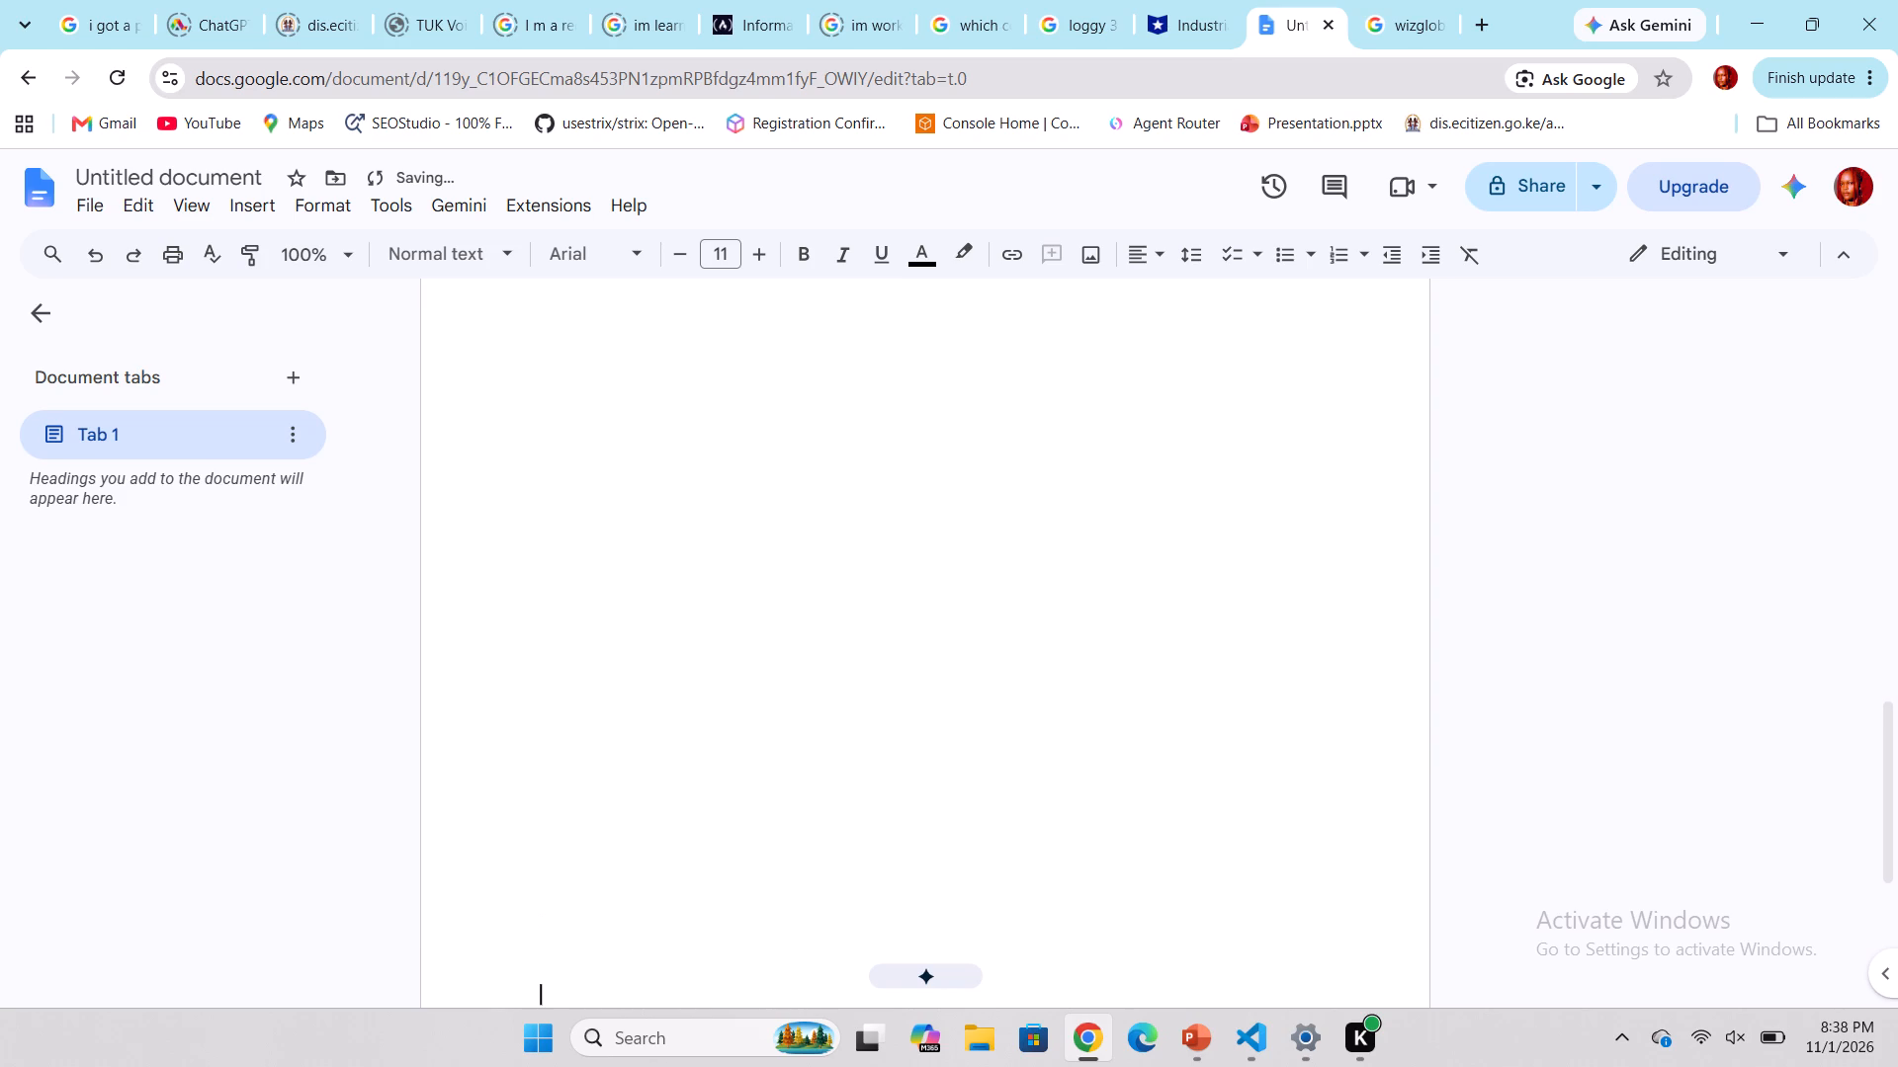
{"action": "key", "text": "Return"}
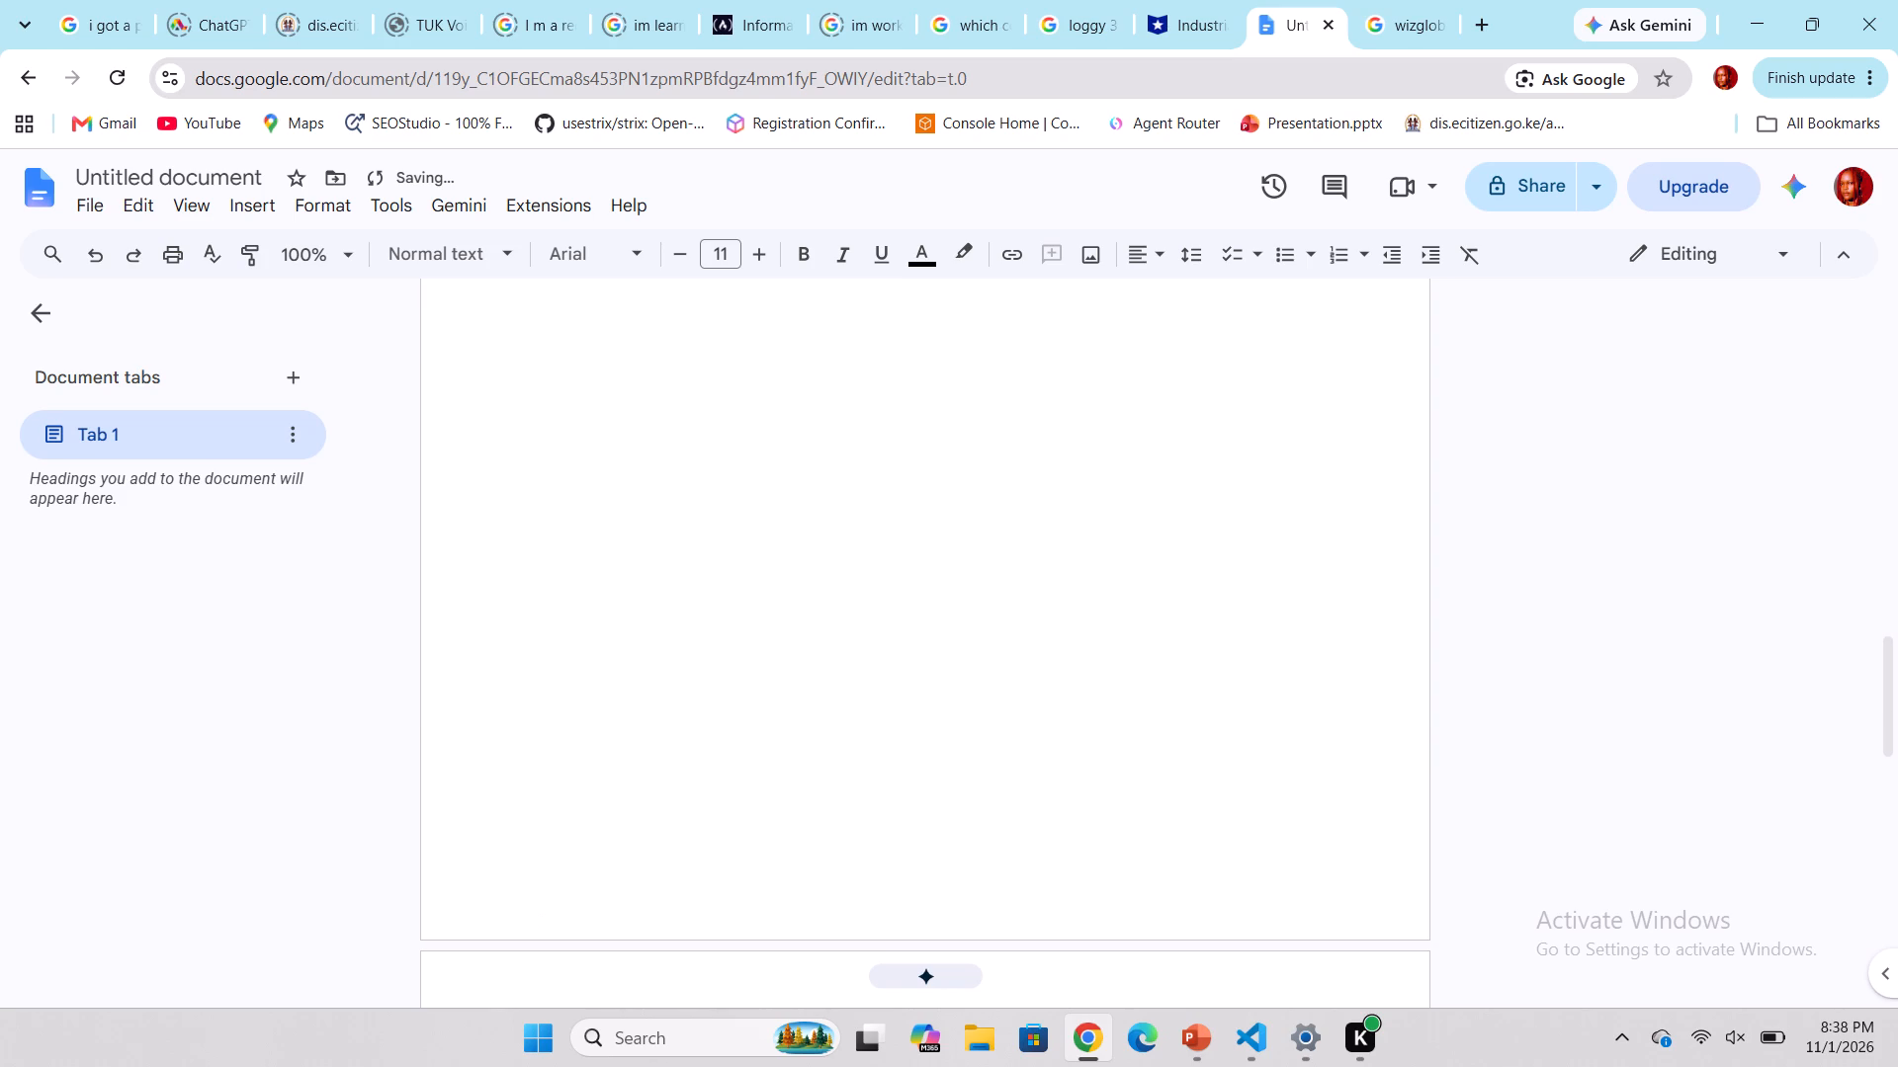
Enter the heading 1.0 EXECUTIVE SUMMARY on the first line of the third page.
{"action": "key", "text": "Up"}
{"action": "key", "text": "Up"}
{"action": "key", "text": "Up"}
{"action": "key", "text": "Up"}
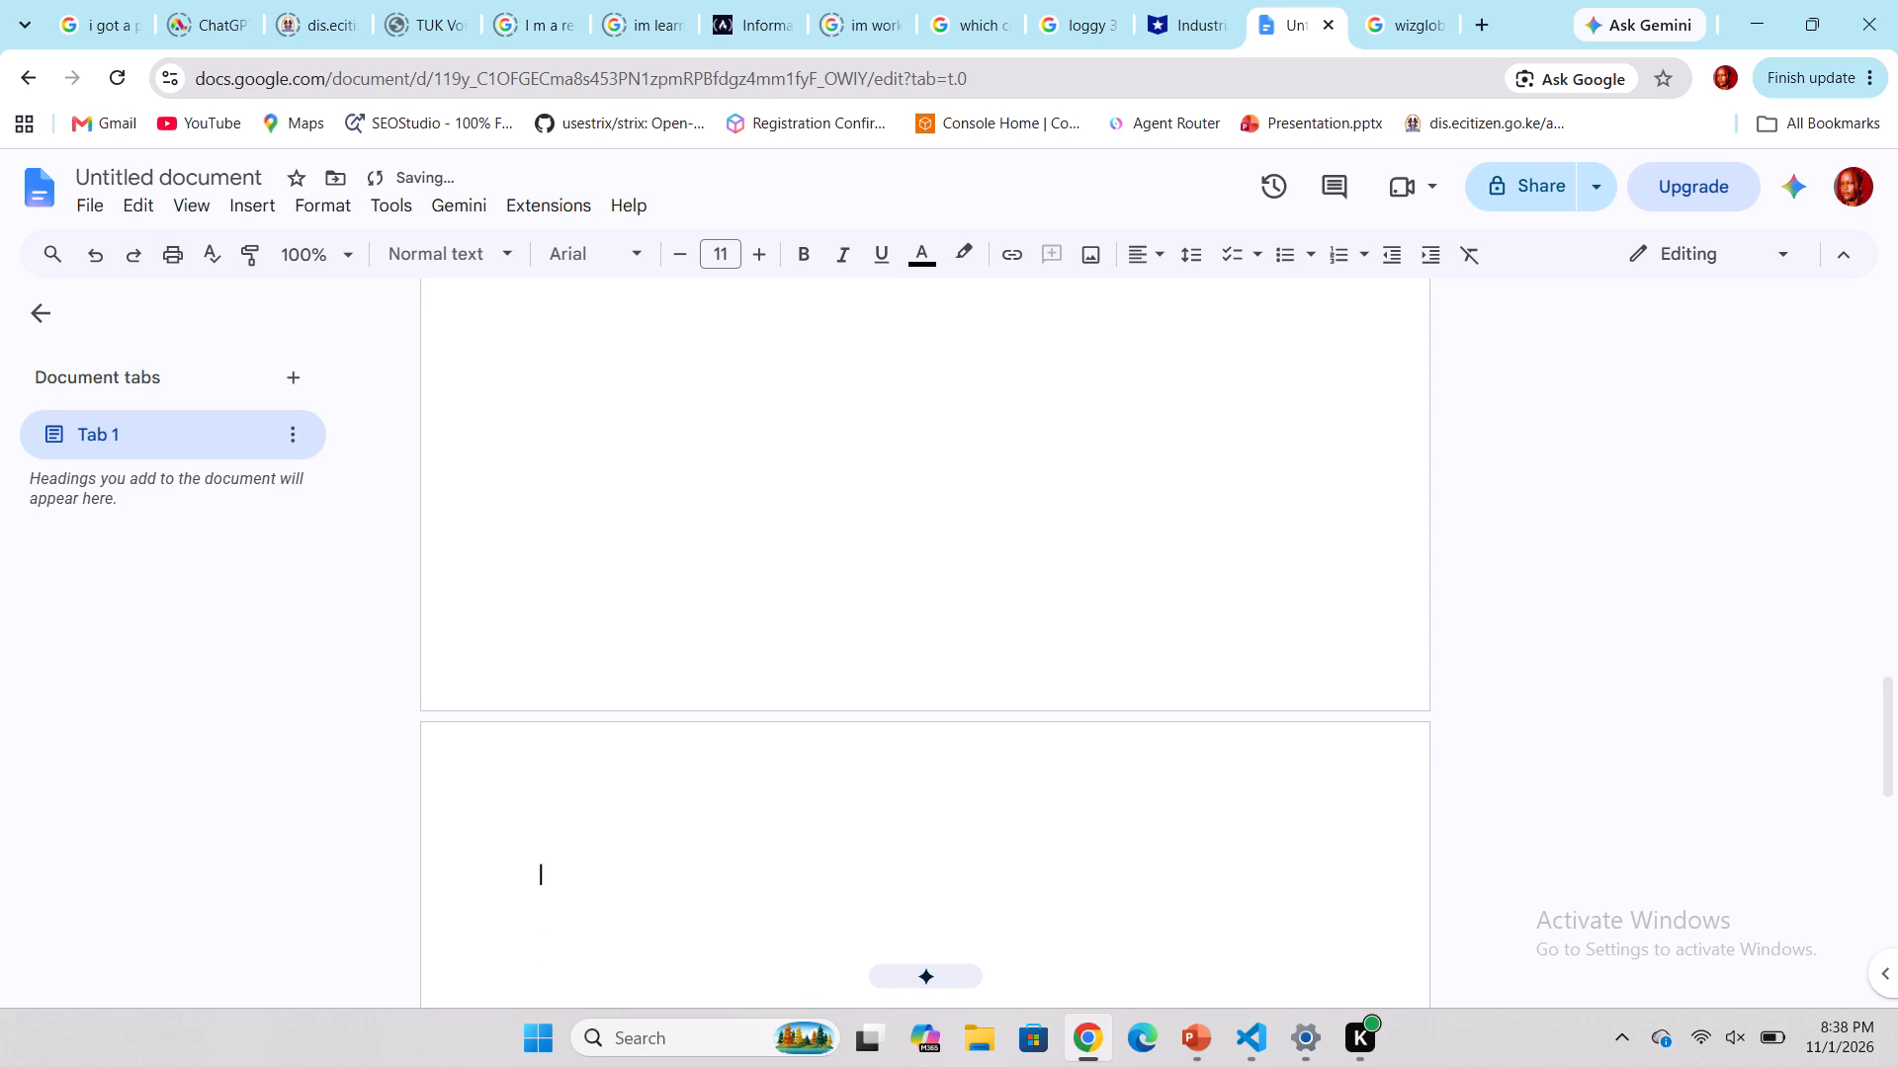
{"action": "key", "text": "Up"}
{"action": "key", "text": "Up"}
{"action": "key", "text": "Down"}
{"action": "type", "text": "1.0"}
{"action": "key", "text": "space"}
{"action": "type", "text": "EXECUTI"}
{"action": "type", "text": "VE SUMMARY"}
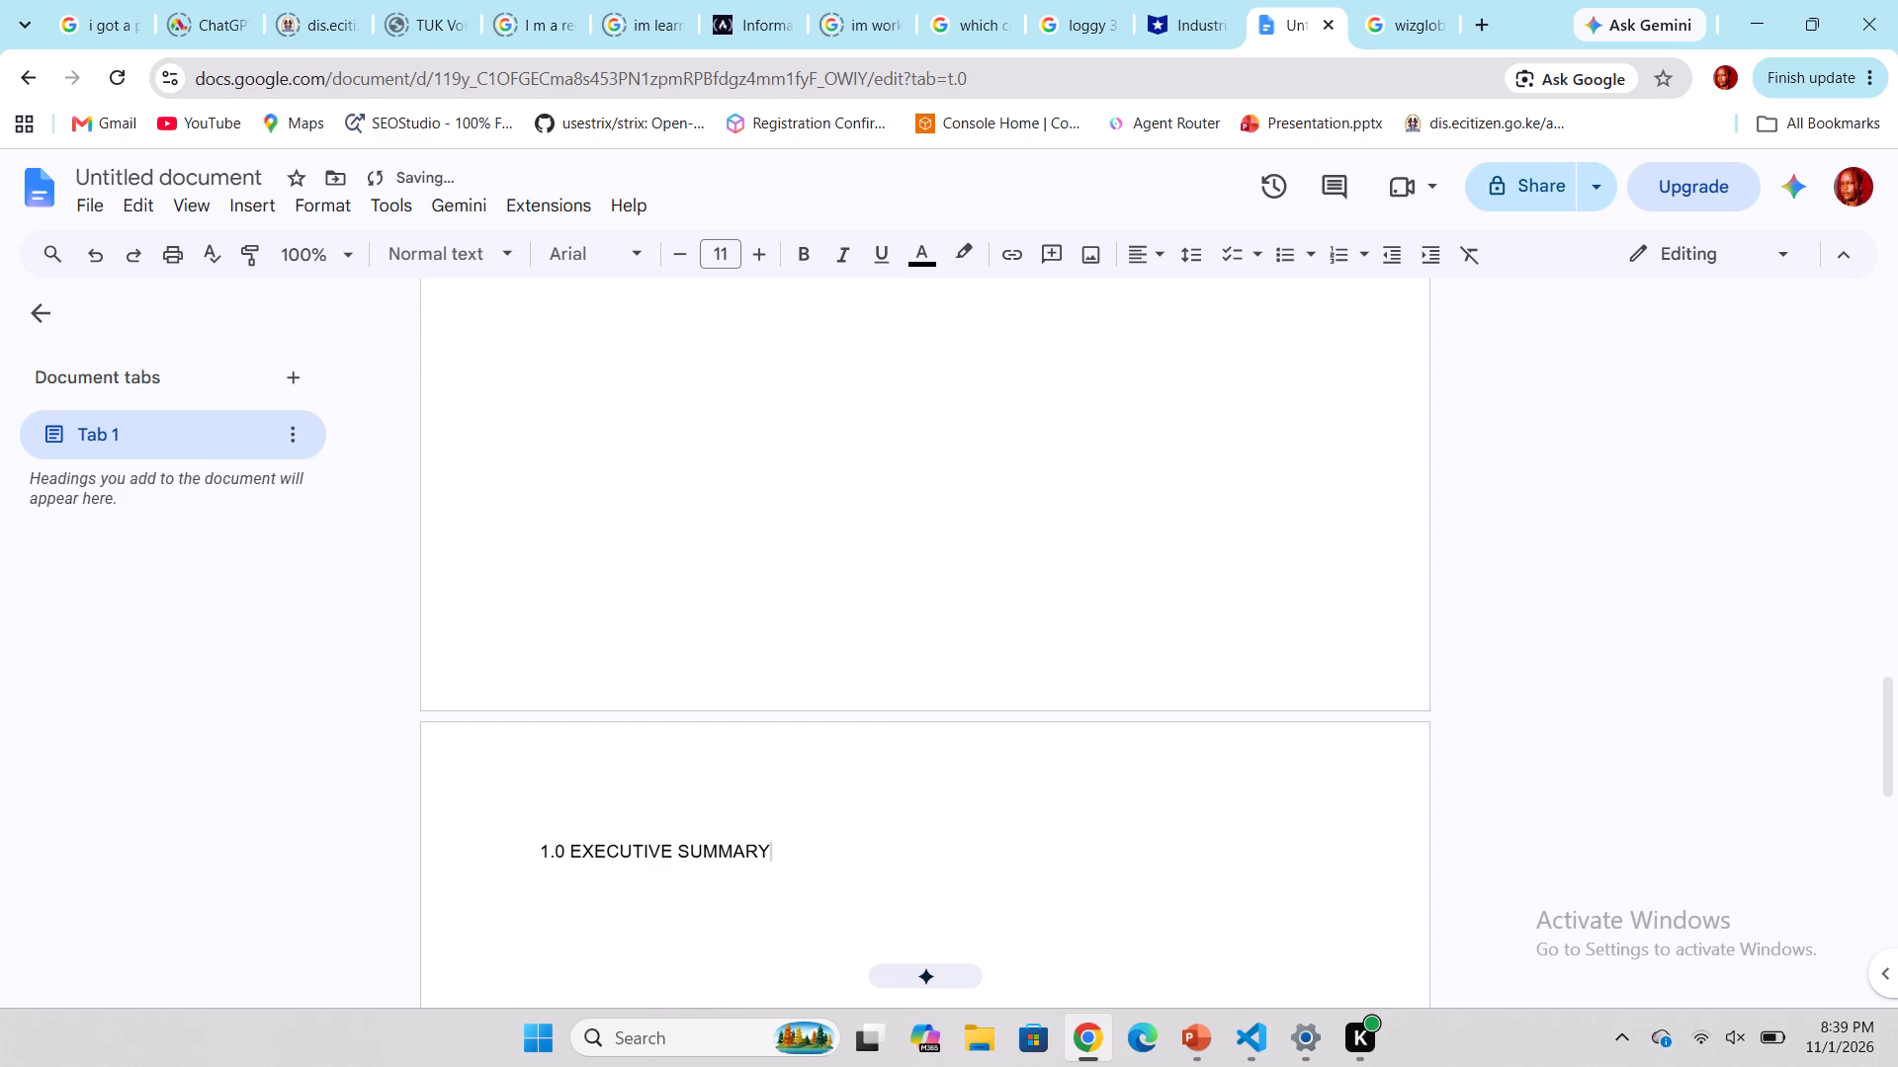
Add a run of blank lines below the 1.0 EXECUTIVE SUMMARY heading on the third page.
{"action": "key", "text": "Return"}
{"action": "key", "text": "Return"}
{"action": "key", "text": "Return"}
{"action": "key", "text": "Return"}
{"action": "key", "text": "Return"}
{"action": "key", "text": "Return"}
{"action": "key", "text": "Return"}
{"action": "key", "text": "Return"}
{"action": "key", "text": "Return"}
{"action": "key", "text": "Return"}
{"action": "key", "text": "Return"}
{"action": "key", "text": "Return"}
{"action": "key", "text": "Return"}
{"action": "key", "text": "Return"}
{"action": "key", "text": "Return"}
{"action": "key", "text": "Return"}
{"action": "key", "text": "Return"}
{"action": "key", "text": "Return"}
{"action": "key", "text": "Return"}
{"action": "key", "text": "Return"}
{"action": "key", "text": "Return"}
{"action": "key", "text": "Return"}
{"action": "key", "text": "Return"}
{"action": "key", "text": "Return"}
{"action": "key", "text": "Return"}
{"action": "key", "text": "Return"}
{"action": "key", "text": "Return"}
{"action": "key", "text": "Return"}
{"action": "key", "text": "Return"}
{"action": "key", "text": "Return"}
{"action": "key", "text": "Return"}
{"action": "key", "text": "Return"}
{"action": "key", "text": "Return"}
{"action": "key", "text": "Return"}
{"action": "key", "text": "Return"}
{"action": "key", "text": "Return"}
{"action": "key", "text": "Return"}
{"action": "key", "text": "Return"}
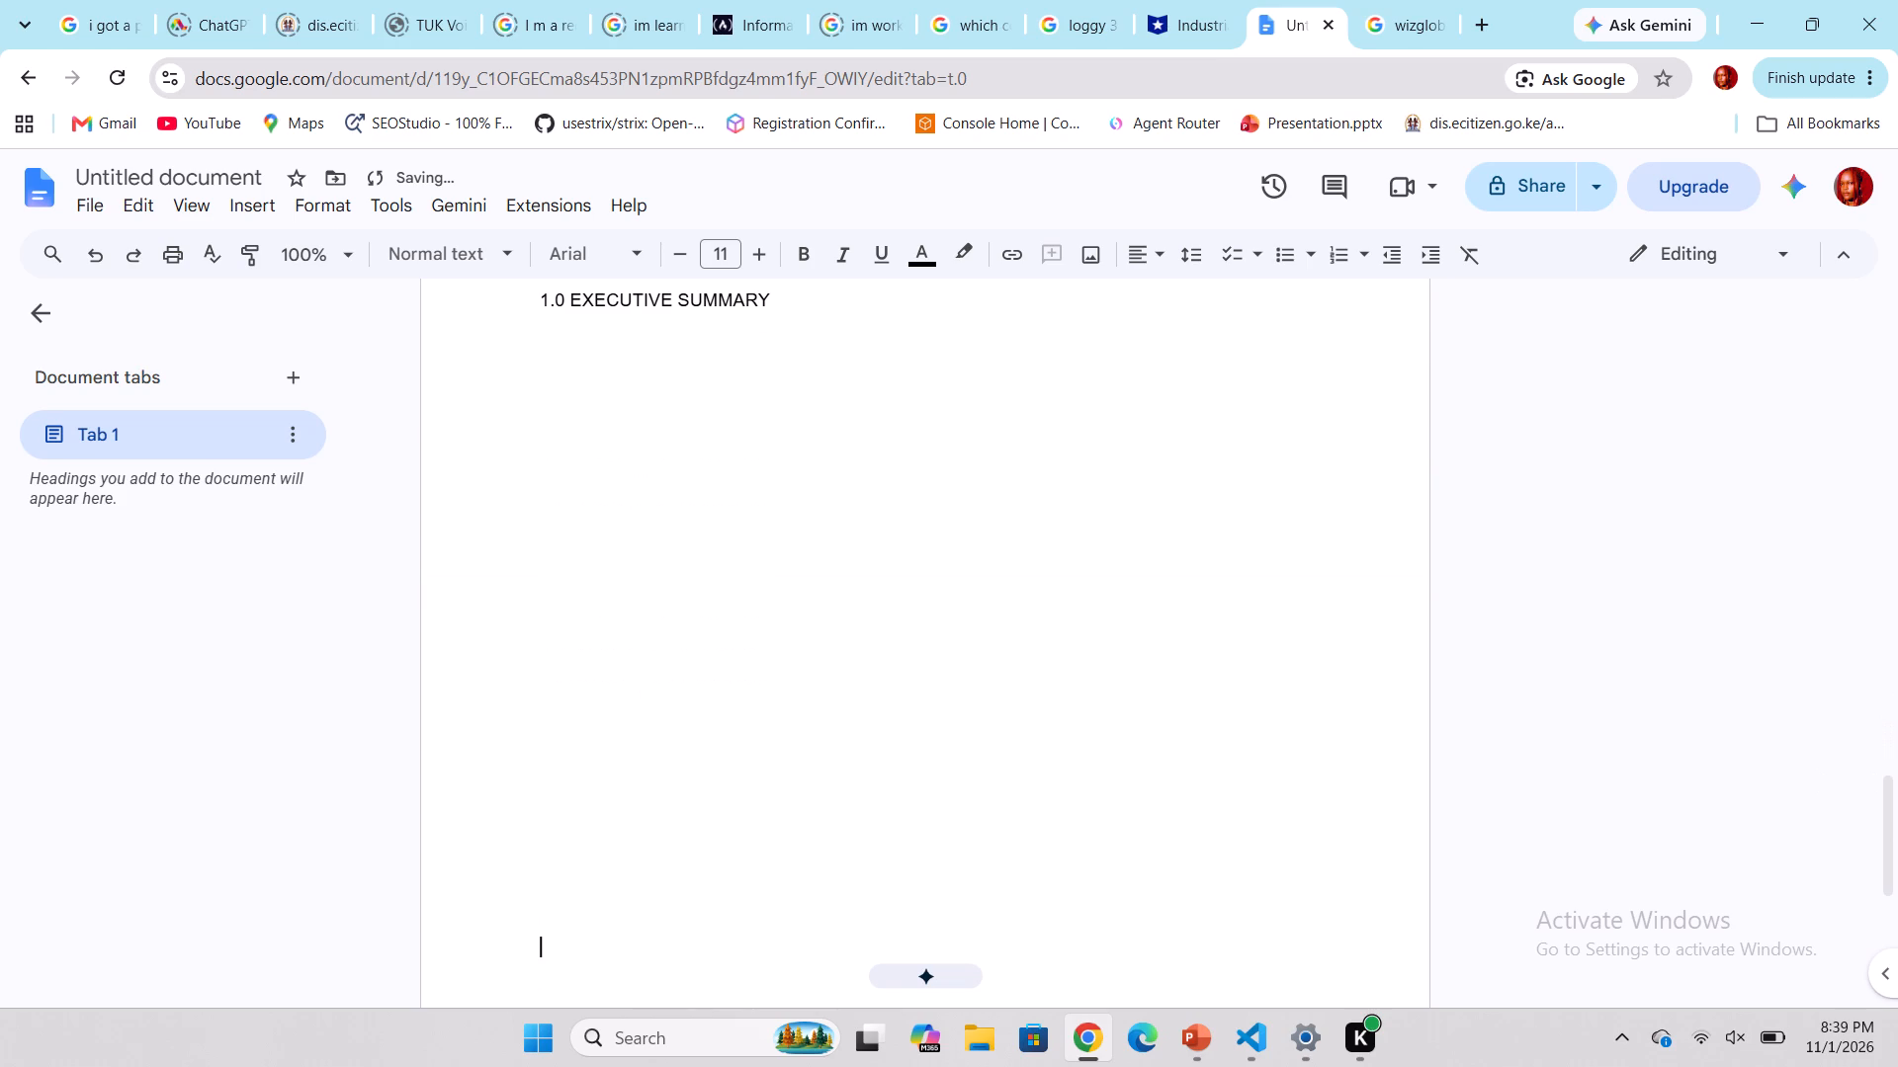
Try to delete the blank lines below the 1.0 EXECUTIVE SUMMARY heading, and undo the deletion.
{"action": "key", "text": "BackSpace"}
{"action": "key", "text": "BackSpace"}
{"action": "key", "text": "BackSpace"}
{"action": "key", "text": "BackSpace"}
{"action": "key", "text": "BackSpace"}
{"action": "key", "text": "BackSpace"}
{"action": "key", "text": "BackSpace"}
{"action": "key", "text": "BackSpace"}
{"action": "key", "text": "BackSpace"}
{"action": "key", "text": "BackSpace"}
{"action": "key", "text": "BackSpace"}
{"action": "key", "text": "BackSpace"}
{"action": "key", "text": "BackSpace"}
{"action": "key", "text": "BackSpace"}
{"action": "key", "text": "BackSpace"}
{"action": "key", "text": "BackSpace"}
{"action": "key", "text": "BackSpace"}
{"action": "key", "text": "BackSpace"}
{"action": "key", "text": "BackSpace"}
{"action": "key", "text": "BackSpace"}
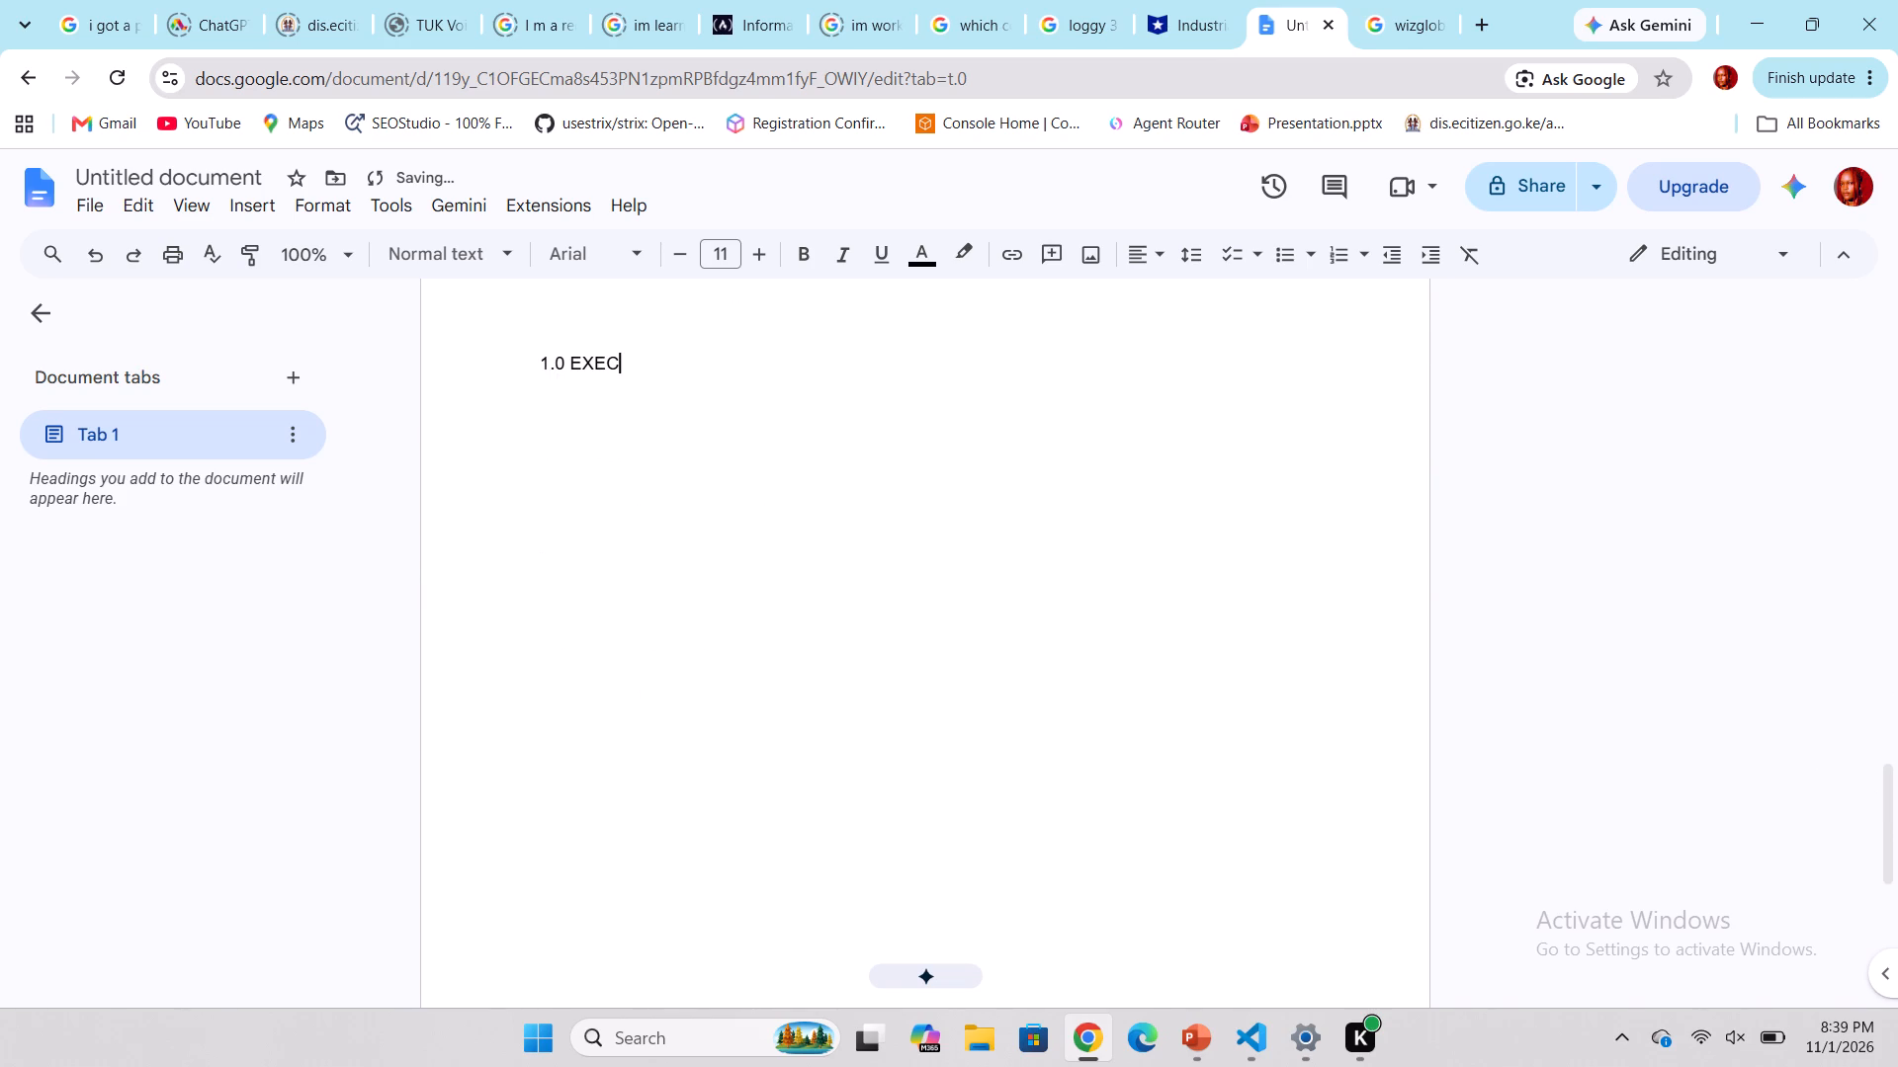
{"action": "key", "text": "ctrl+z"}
Enter 2.0 INTRODUCTION OF THE ORGANIZATION on a new line directly below the 1.0 EXECUTIVE SUMMARY heading.
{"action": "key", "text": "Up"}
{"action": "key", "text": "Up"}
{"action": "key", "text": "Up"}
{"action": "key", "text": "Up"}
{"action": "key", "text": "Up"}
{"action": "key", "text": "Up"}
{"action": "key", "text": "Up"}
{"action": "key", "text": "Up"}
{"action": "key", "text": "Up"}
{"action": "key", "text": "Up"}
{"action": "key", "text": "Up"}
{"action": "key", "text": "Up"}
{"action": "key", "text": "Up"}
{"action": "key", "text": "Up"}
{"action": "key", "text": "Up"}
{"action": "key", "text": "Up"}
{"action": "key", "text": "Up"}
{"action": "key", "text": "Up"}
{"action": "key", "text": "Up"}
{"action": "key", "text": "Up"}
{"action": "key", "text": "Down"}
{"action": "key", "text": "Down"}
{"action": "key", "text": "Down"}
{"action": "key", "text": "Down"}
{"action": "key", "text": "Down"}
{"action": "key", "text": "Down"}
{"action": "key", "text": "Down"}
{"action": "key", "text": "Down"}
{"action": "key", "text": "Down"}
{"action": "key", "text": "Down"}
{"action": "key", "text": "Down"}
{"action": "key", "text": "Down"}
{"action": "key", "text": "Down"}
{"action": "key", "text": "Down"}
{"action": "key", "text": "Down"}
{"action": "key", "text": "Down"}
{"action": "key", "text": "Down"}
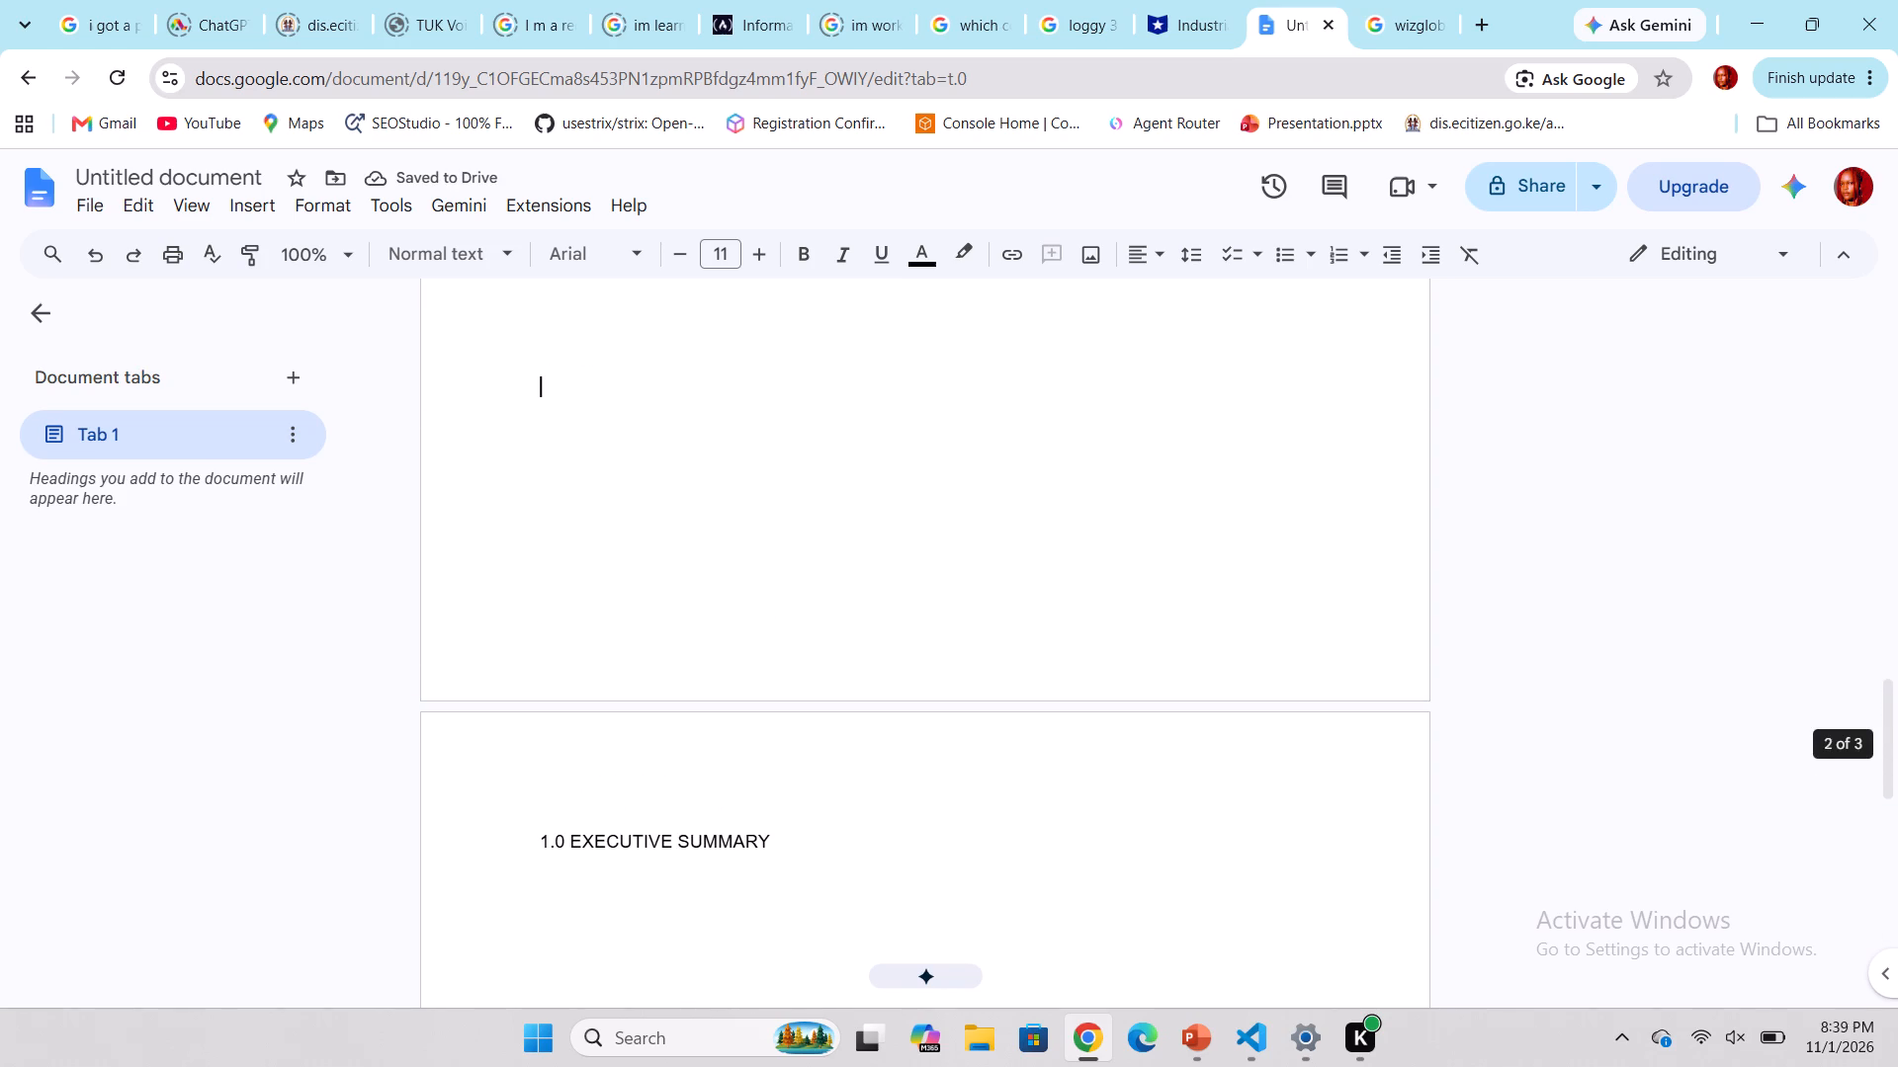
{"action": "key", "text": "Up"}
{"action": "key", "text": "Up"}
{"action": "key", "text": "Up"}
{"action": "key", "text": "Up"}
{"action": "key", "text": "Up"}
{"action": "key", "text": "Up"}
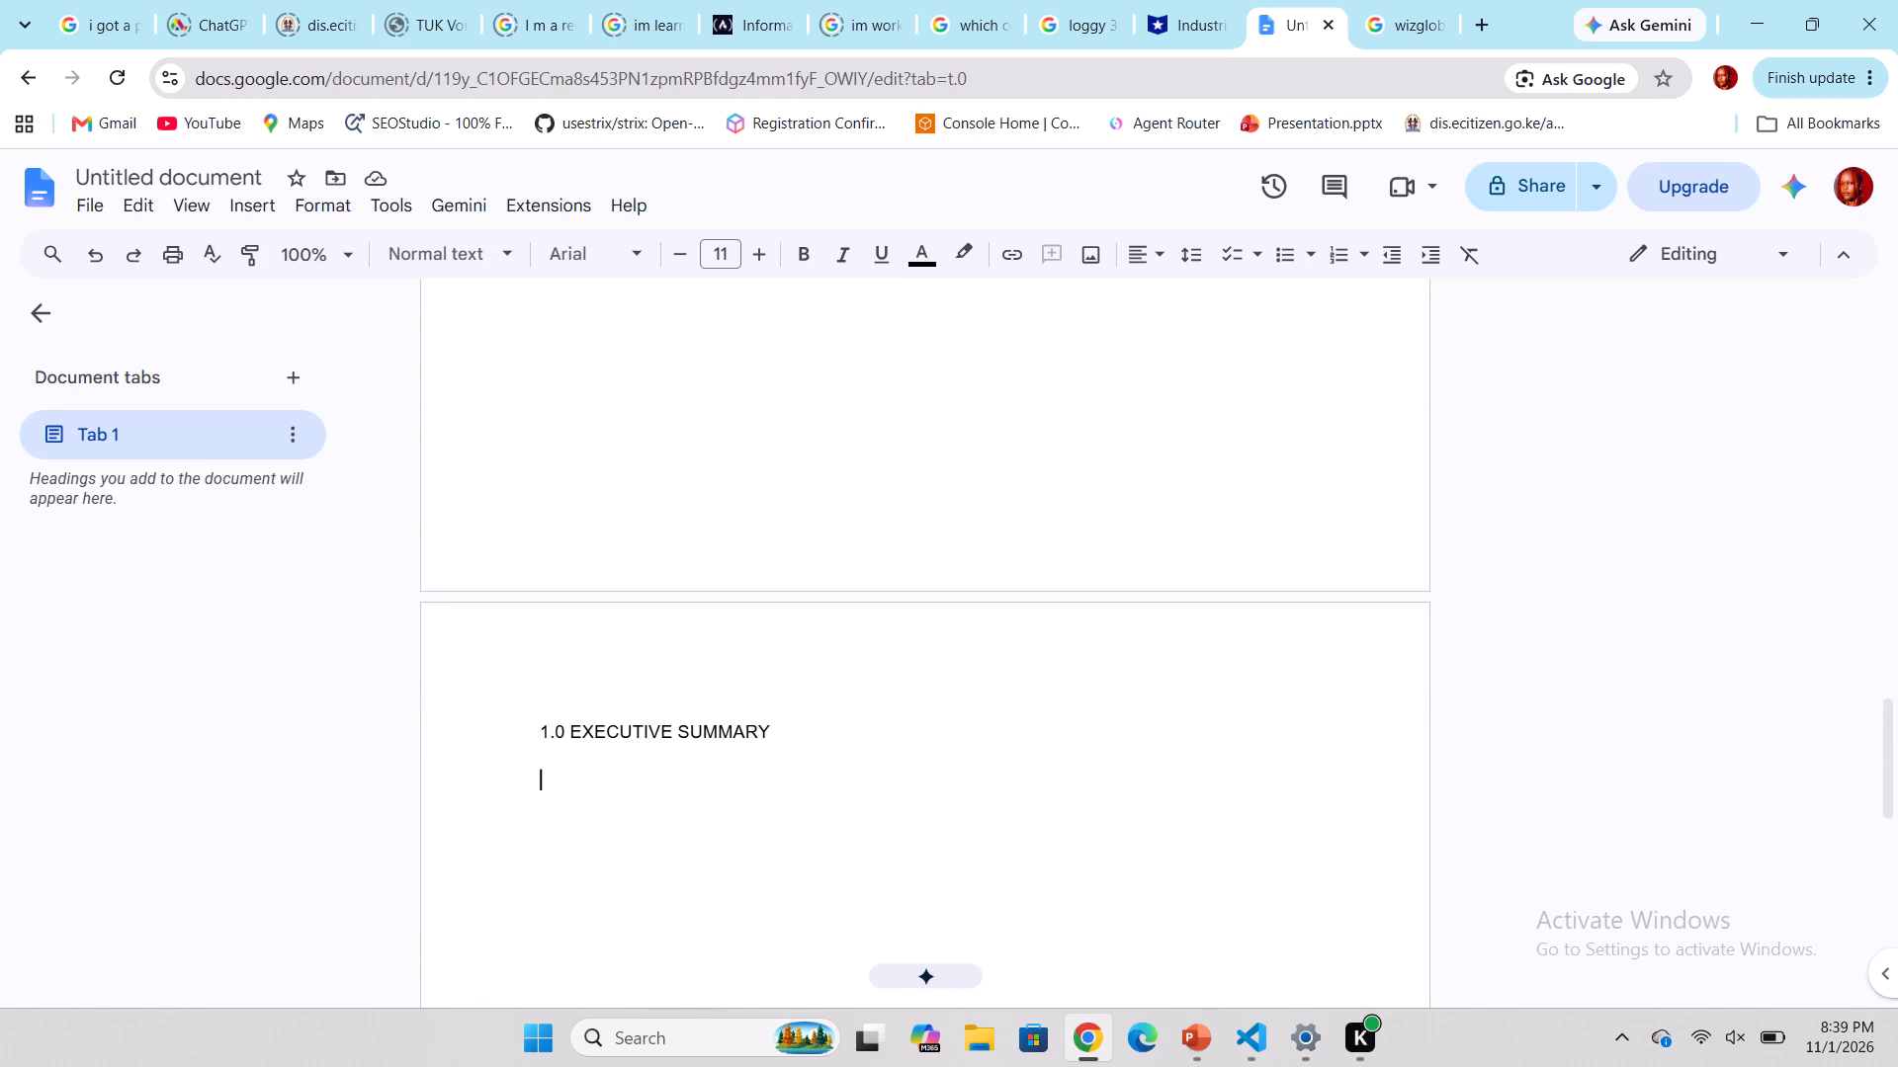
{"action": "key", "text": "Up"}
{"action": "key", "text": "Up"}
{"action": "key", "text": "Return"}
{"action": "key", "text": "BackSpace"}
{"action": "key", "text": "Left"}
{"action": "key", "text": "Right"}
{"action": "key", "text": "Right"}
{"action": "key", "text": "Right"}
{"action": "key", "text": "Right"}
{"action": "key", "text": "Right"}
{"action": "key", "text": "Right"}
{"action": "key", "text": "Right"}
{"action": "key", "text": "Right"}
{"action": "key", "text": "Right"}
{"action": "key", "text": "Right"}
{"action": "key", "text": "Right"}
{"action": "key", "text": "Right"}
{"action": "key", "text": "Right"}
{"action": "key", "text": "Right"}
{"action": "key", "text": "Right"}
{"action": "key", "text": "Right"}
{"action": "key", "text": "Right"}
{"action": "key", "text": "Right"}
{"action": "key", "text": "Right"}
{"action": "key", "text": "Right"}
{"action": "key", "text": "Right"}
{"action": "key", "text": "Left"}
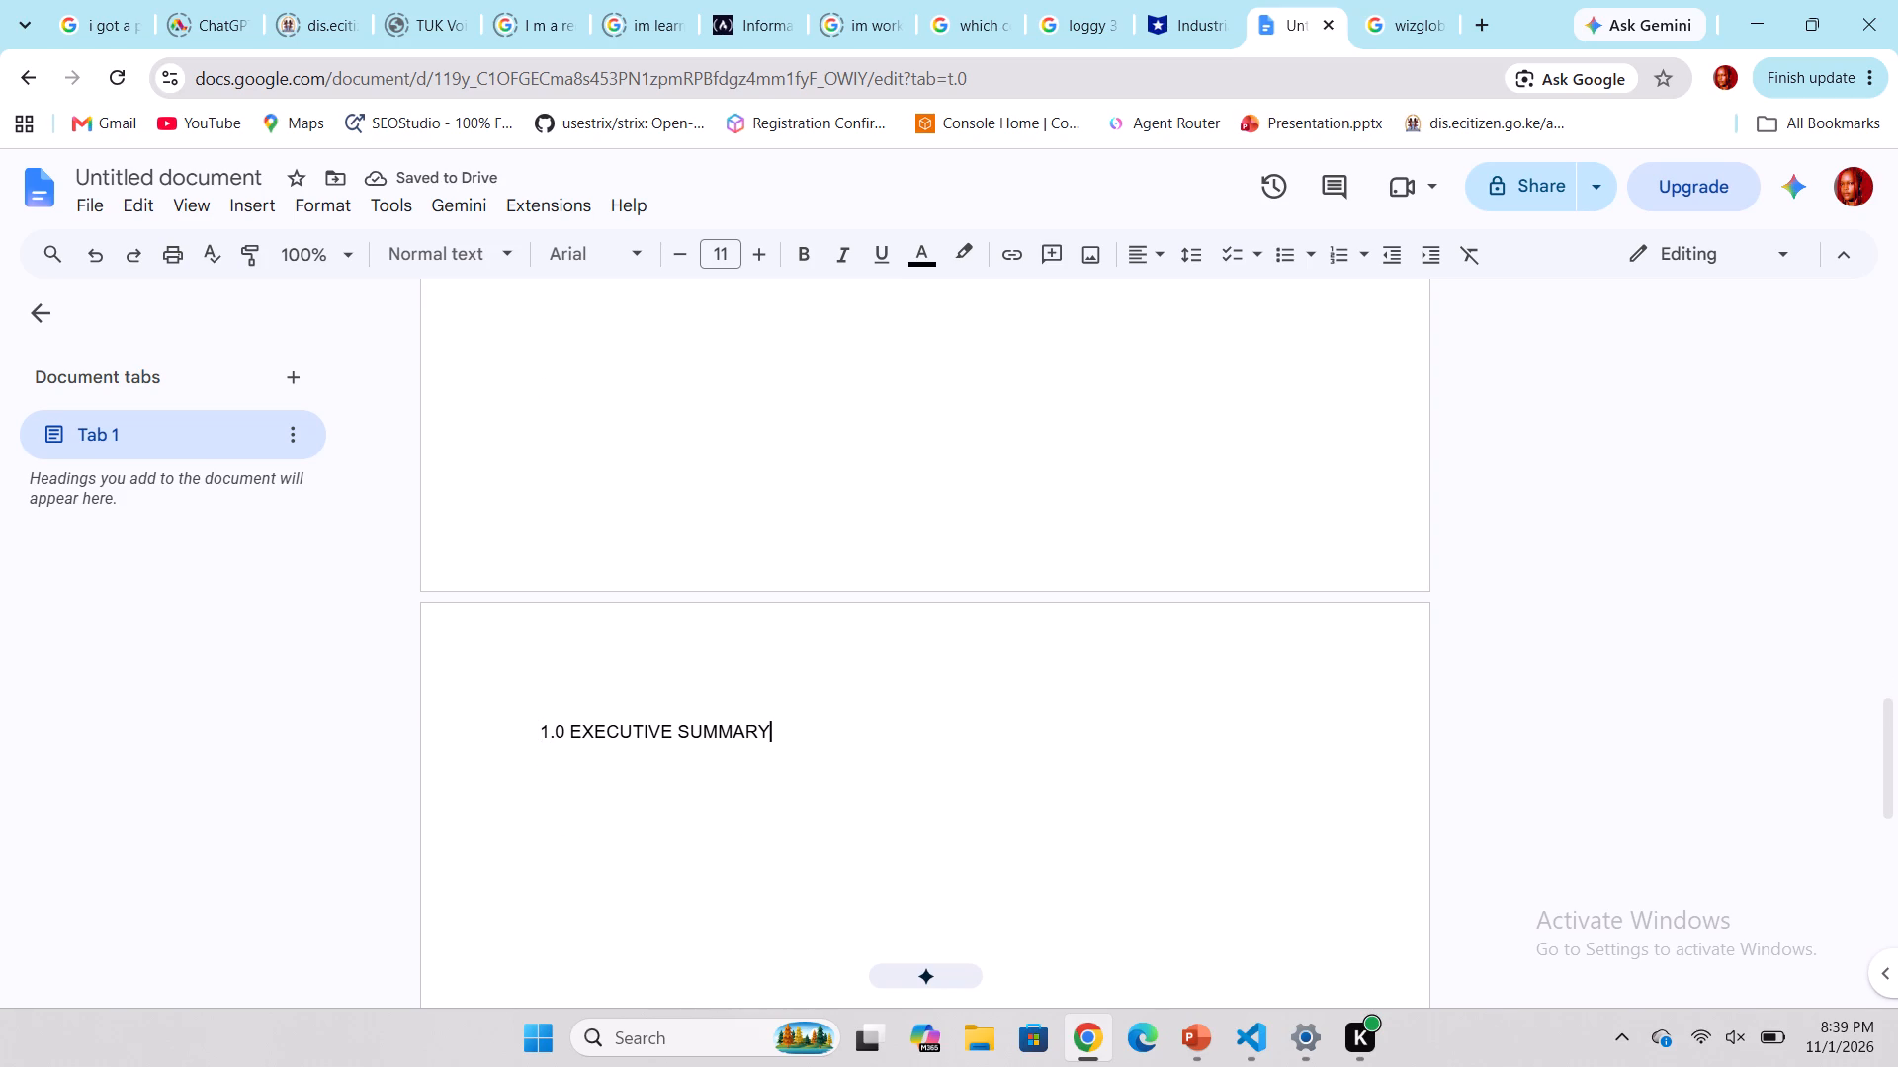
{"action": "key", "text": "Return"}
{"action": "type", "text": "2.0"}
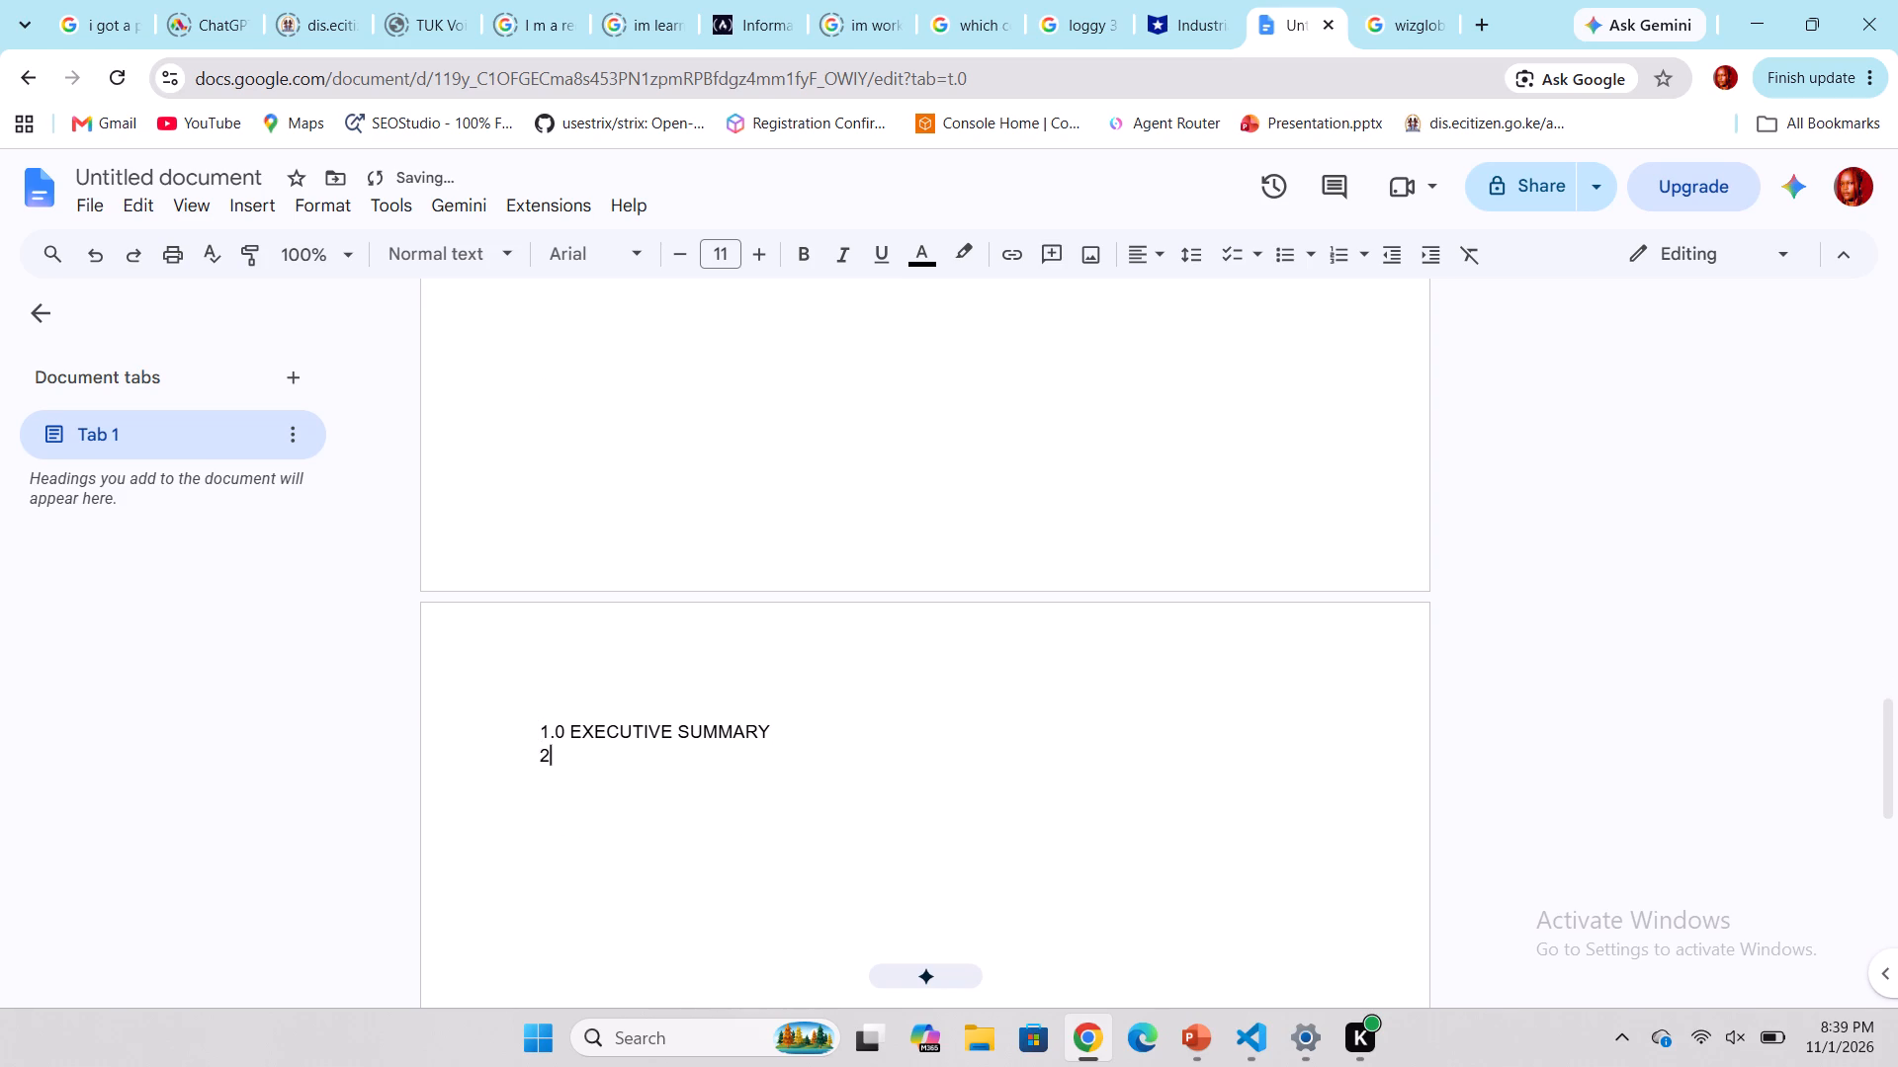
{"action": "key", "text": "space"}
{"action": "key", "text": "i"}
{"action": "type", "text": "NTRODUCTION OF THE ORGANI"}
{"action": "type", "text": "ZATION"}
Continue the numbered list with the lines 3.0 DESCRIPTION OF WORK STATION, 4.0 IMPACT OF INTERNSHIP and 5.0 CONCLUSIONS.
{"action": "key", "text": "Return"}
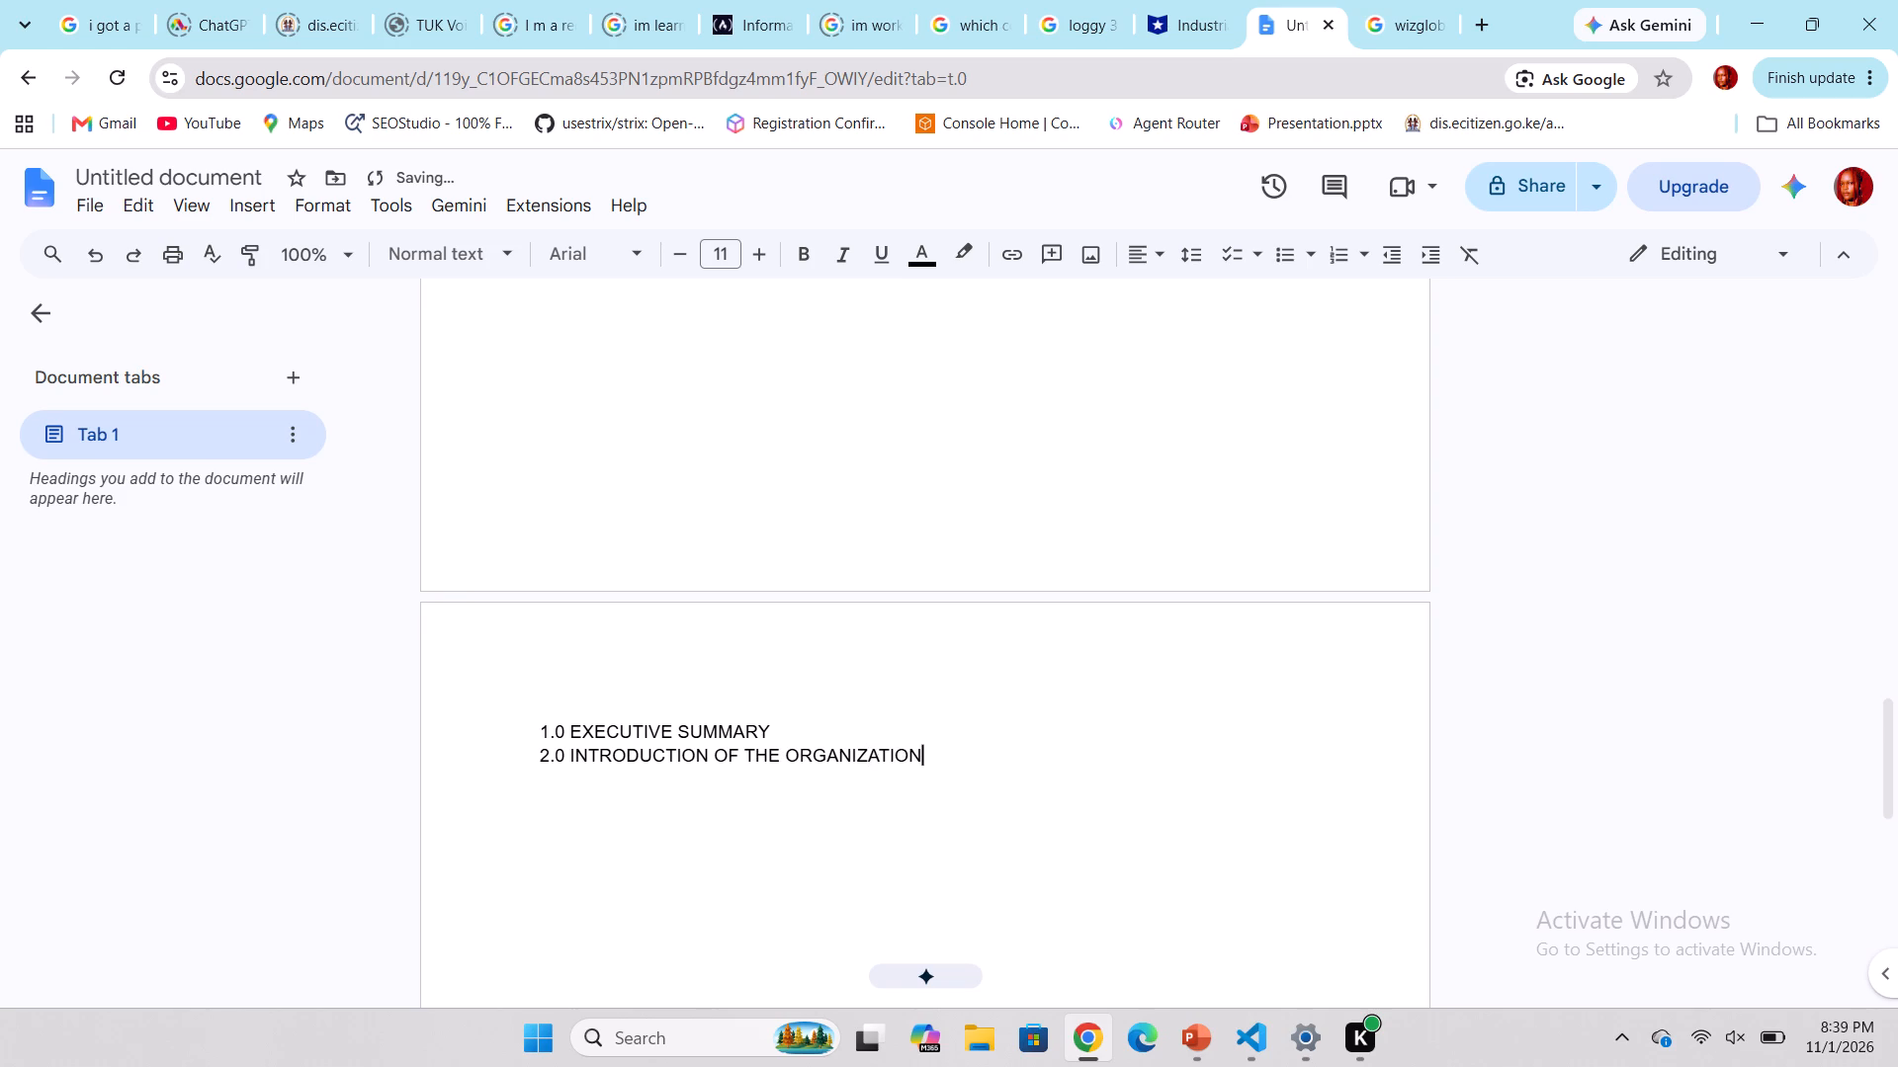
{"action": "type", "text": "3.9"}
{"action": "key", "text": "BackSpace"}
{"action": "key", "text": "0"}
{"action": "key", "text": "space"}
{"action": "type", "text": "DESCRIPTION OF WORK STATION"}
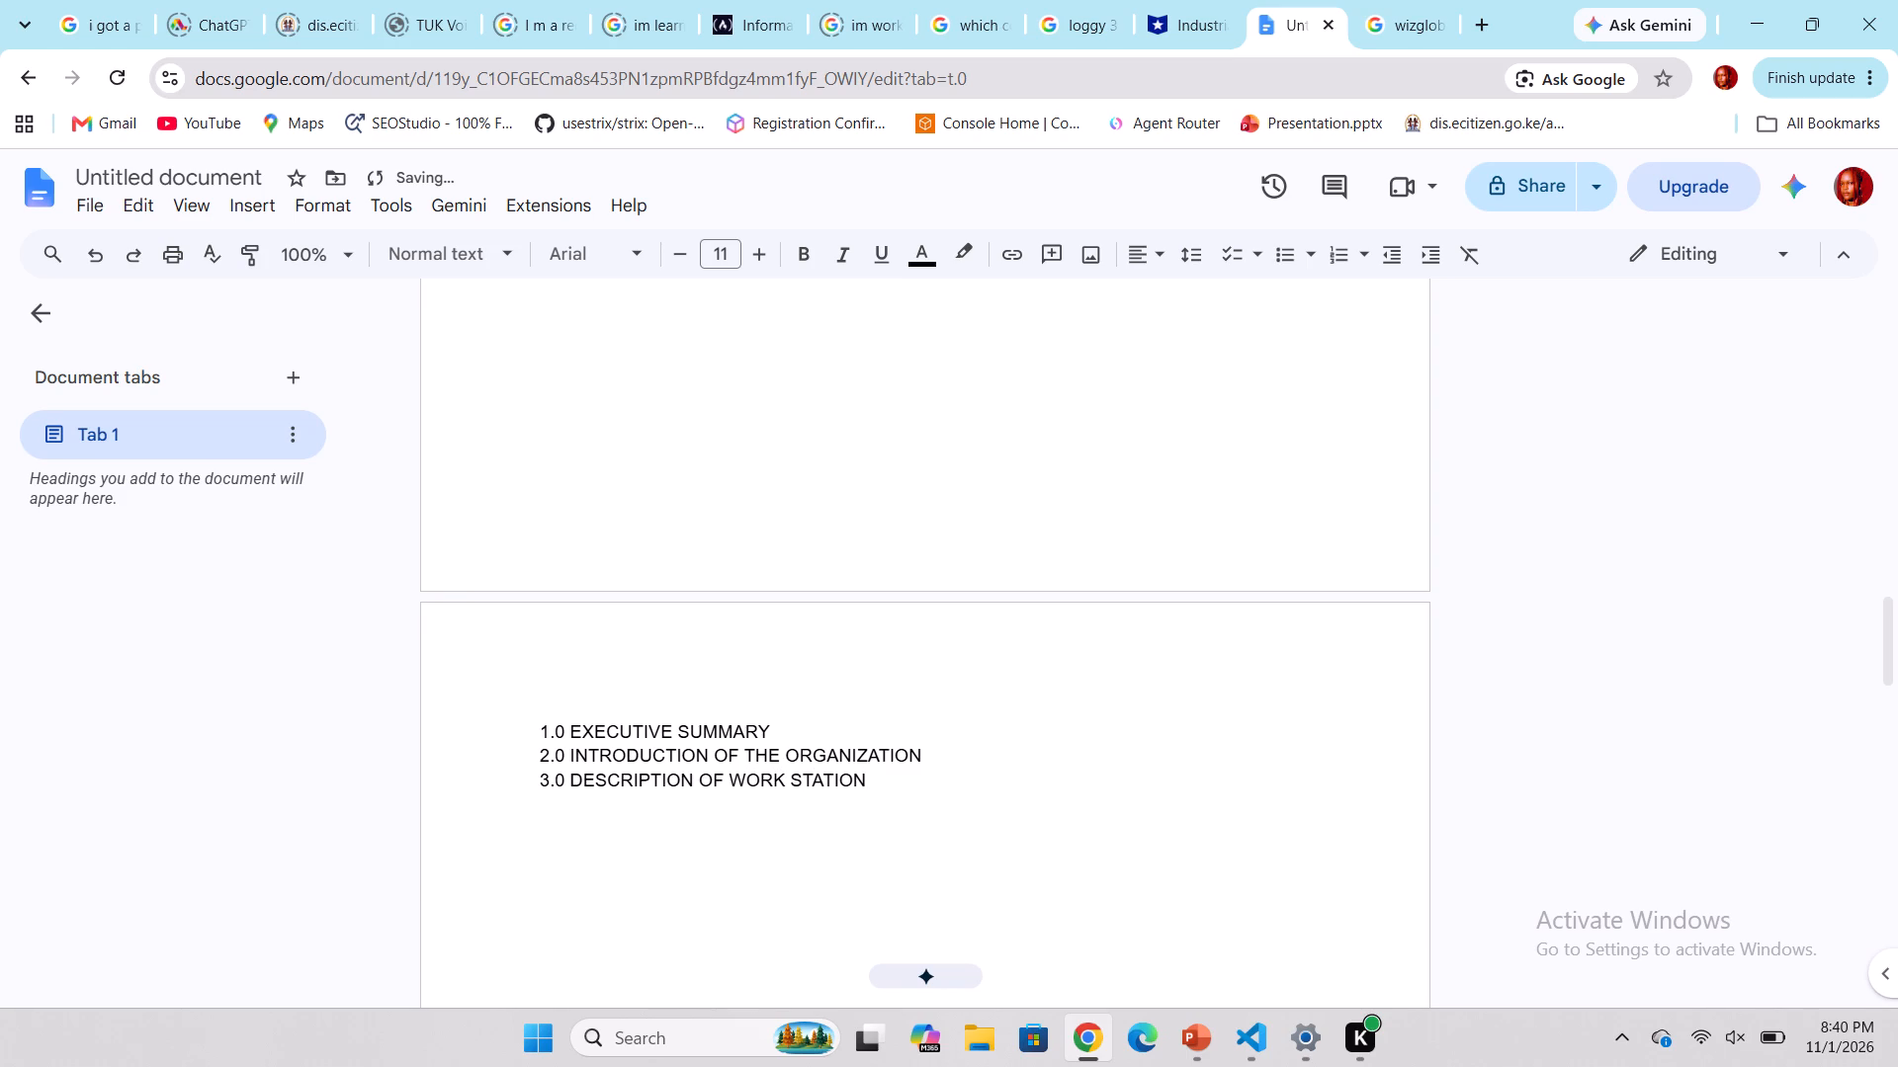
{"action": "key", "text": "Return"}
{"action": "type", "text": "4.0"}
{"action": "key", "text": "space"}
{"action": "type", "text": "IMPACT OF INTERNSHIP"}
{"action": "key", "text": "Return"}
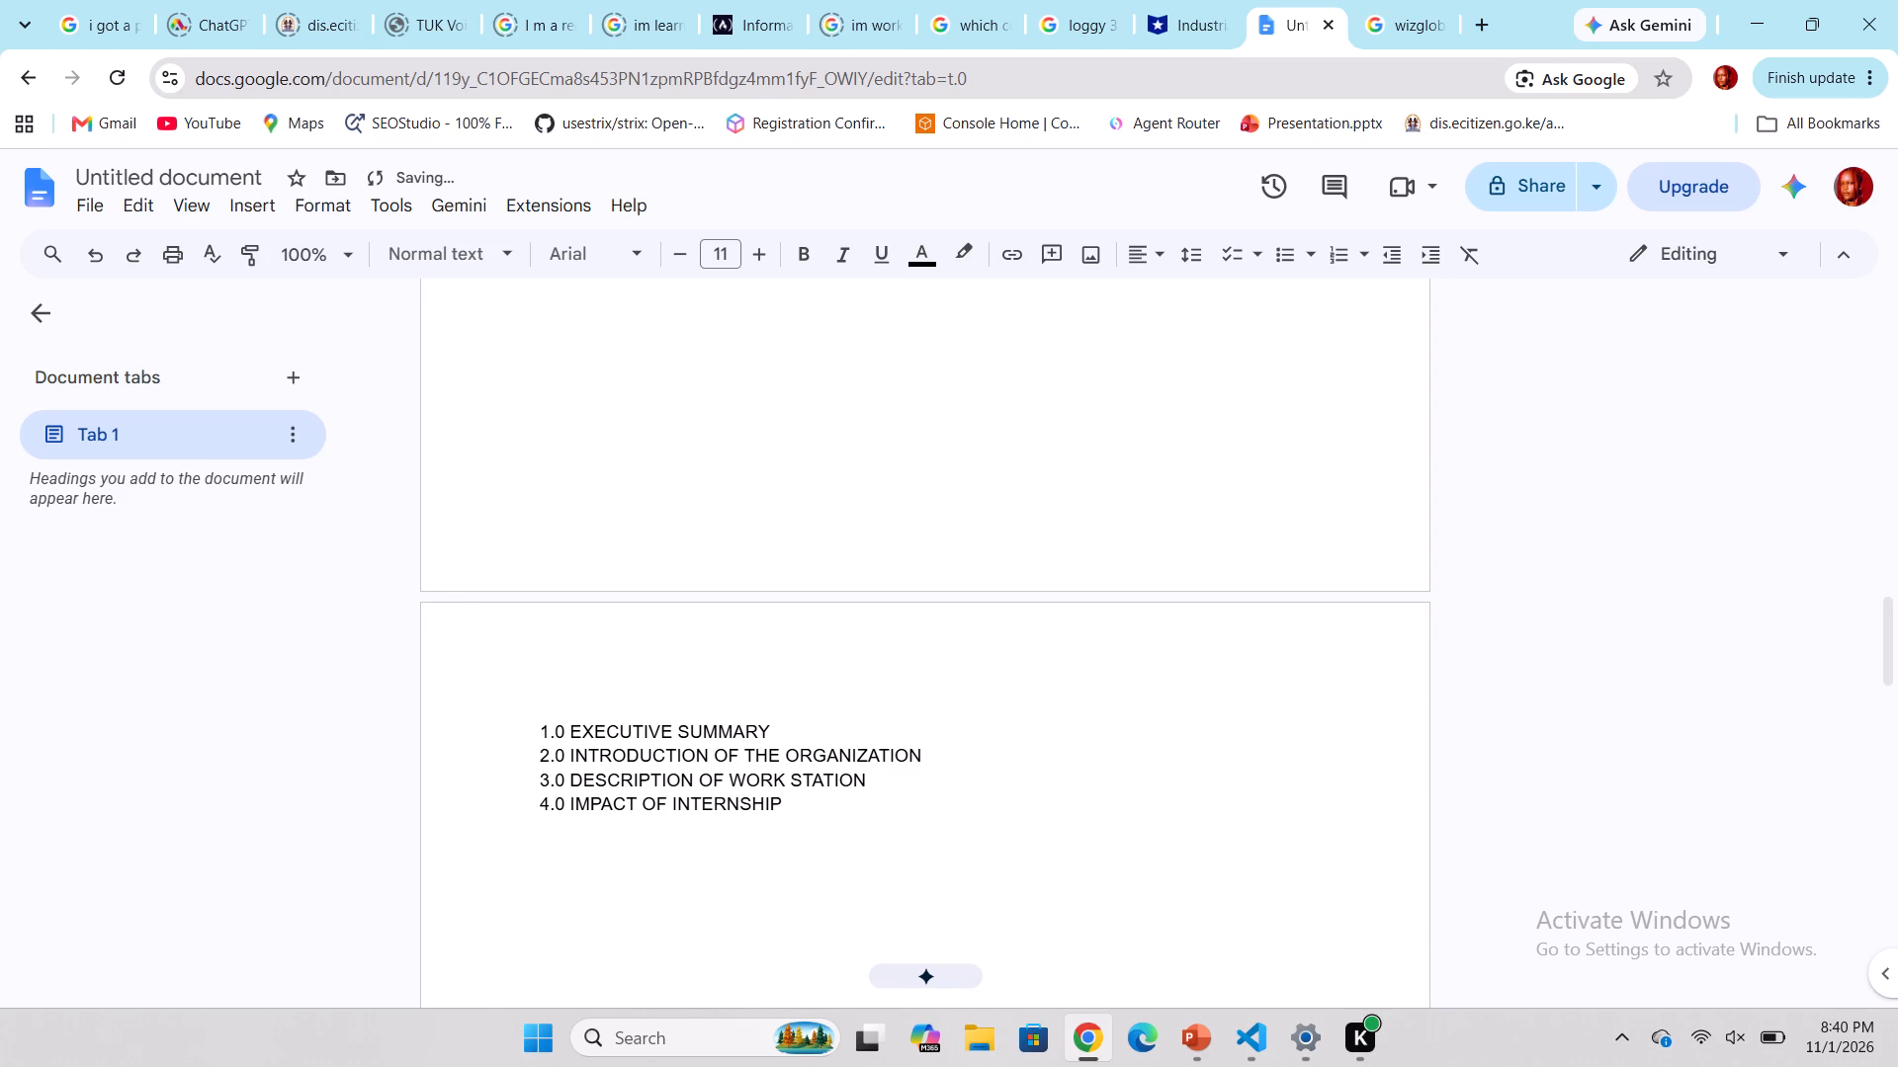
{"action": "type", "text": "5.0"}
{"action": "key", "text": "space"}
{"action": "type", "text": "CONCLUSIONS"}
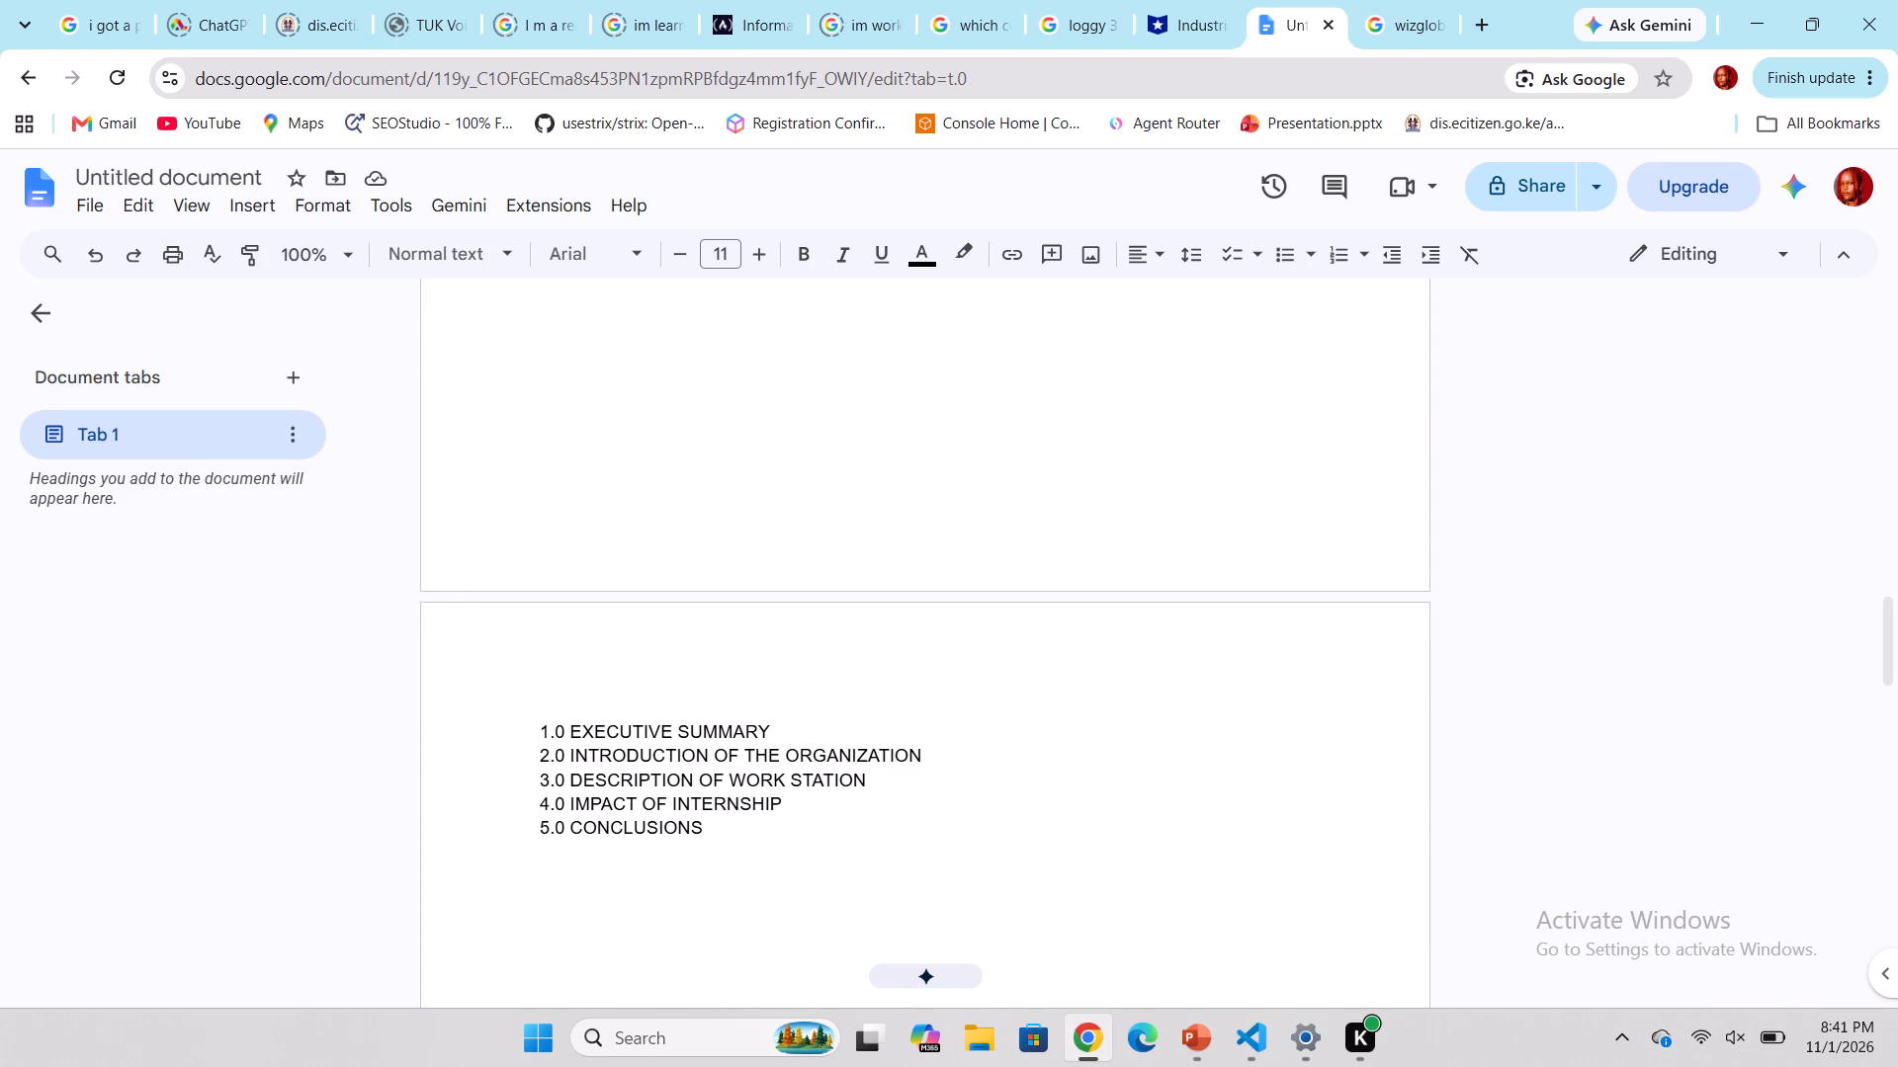
Review the report's pages from the numbered section headings back to the cover page and down again through the table of contents.
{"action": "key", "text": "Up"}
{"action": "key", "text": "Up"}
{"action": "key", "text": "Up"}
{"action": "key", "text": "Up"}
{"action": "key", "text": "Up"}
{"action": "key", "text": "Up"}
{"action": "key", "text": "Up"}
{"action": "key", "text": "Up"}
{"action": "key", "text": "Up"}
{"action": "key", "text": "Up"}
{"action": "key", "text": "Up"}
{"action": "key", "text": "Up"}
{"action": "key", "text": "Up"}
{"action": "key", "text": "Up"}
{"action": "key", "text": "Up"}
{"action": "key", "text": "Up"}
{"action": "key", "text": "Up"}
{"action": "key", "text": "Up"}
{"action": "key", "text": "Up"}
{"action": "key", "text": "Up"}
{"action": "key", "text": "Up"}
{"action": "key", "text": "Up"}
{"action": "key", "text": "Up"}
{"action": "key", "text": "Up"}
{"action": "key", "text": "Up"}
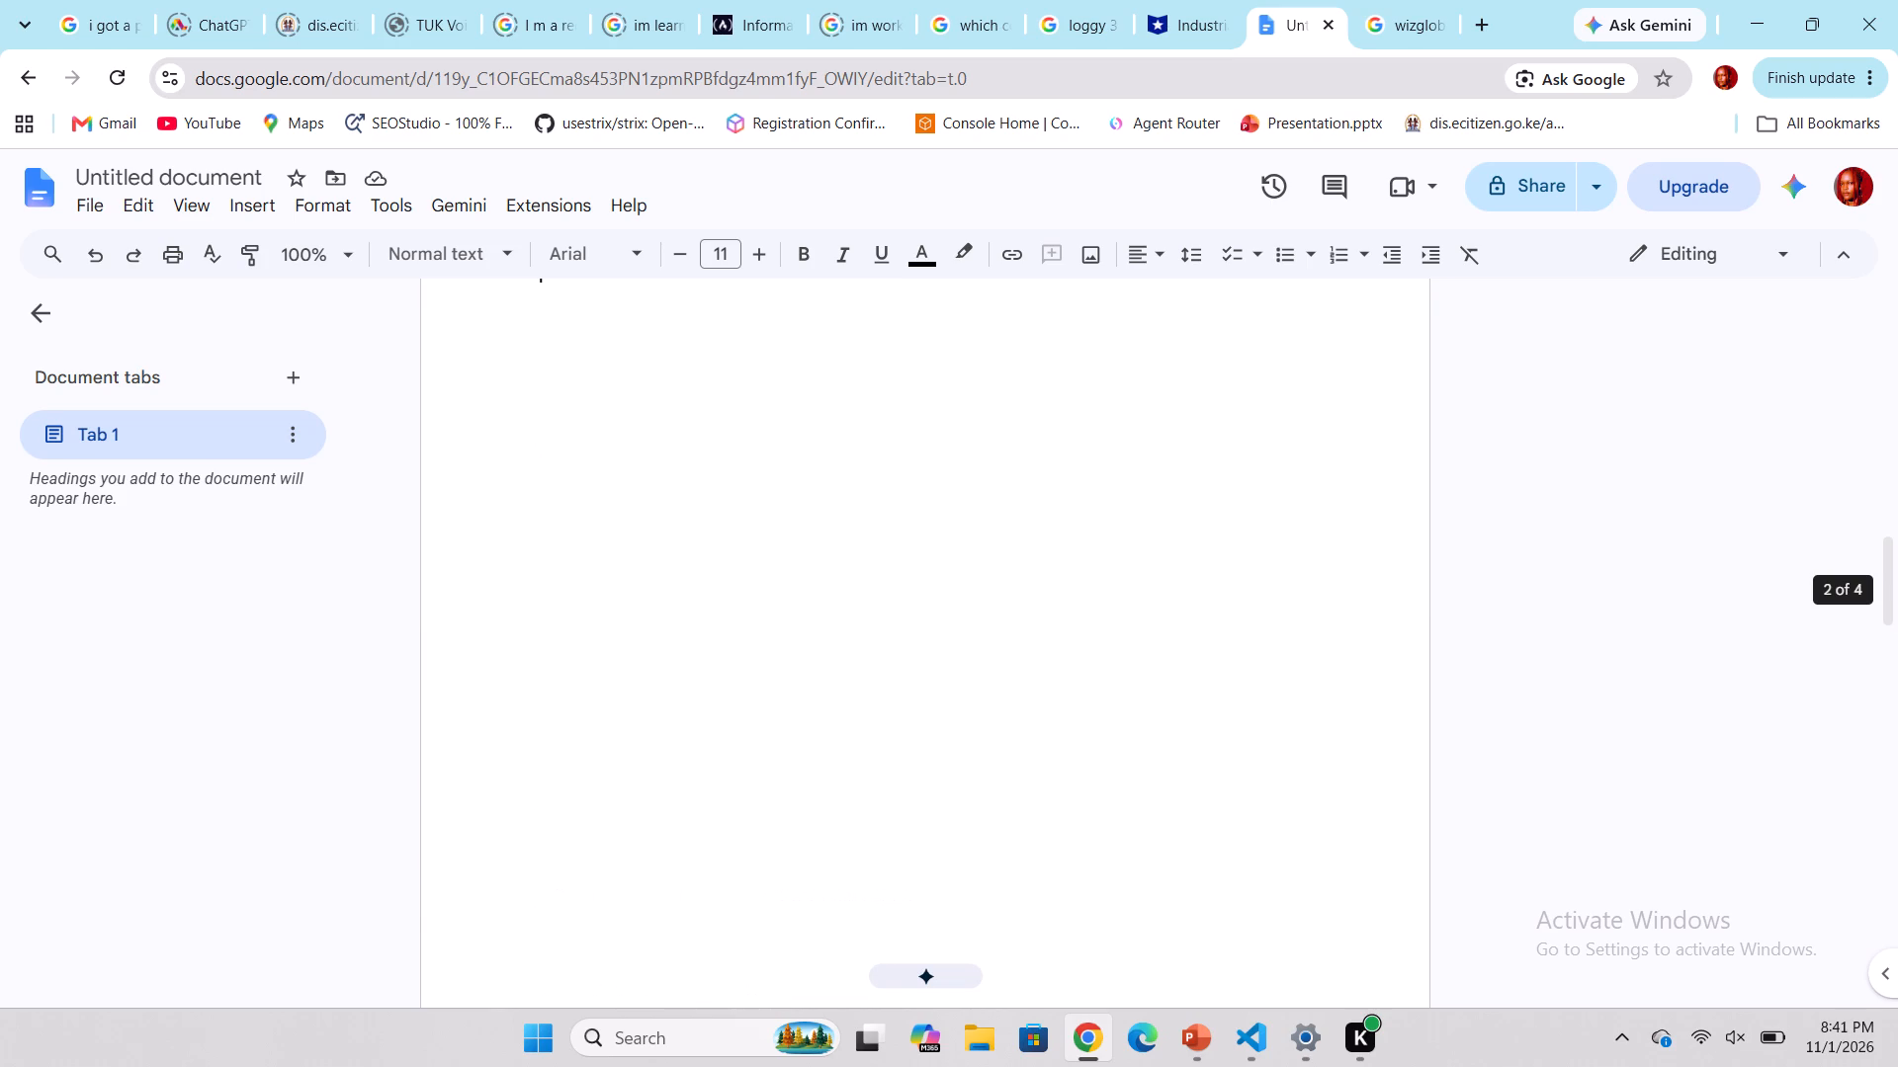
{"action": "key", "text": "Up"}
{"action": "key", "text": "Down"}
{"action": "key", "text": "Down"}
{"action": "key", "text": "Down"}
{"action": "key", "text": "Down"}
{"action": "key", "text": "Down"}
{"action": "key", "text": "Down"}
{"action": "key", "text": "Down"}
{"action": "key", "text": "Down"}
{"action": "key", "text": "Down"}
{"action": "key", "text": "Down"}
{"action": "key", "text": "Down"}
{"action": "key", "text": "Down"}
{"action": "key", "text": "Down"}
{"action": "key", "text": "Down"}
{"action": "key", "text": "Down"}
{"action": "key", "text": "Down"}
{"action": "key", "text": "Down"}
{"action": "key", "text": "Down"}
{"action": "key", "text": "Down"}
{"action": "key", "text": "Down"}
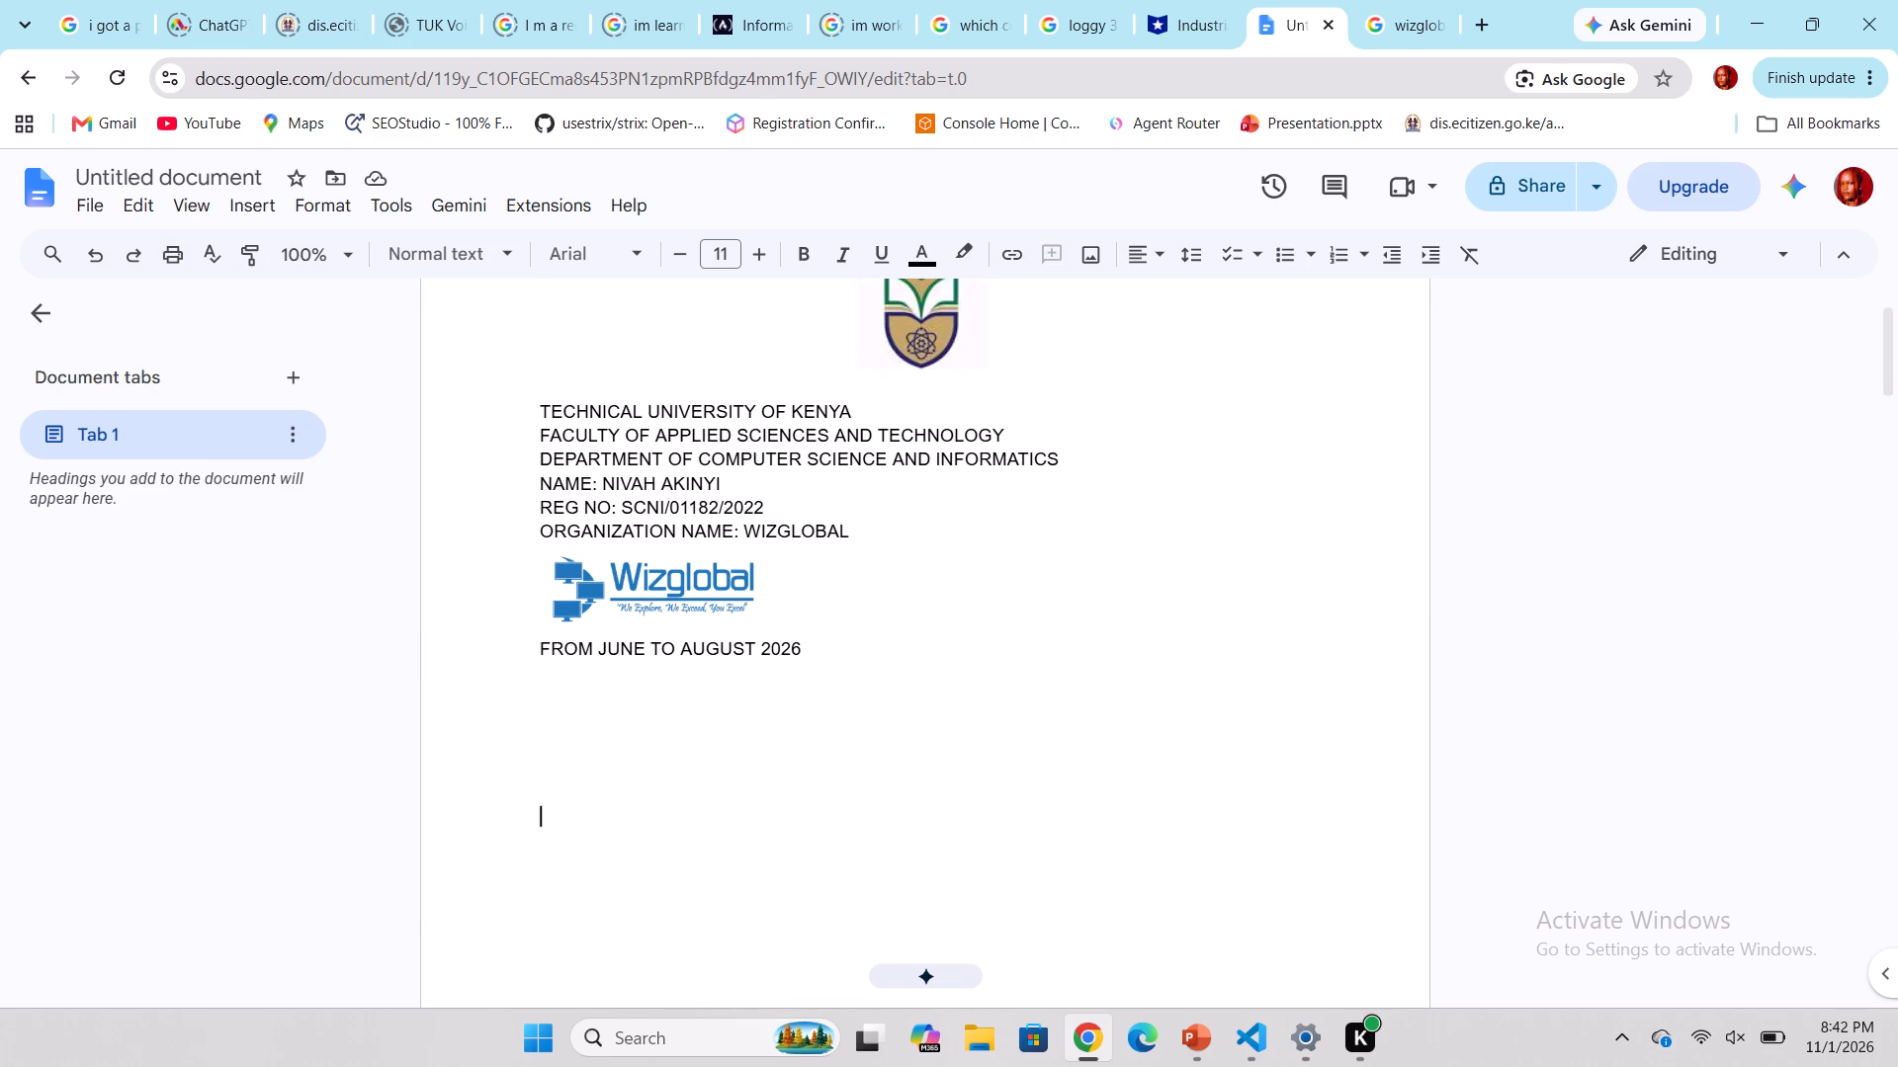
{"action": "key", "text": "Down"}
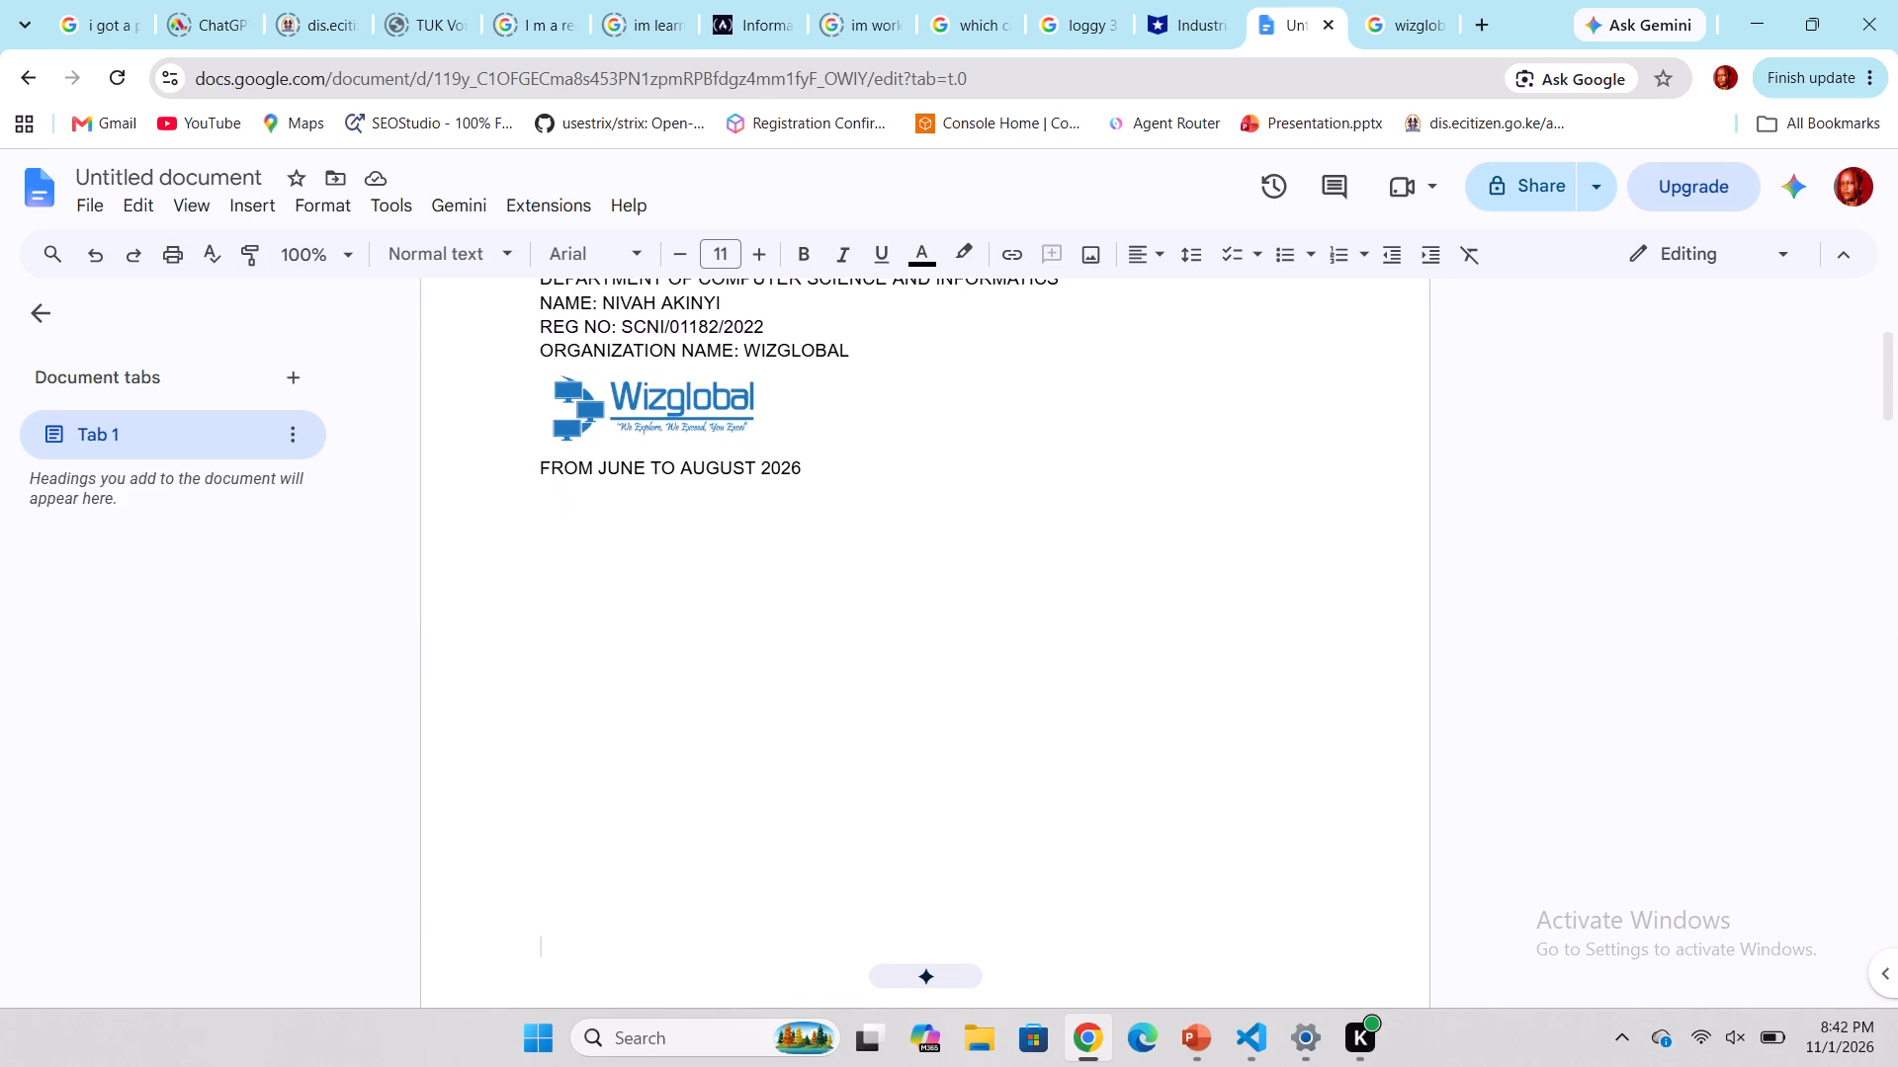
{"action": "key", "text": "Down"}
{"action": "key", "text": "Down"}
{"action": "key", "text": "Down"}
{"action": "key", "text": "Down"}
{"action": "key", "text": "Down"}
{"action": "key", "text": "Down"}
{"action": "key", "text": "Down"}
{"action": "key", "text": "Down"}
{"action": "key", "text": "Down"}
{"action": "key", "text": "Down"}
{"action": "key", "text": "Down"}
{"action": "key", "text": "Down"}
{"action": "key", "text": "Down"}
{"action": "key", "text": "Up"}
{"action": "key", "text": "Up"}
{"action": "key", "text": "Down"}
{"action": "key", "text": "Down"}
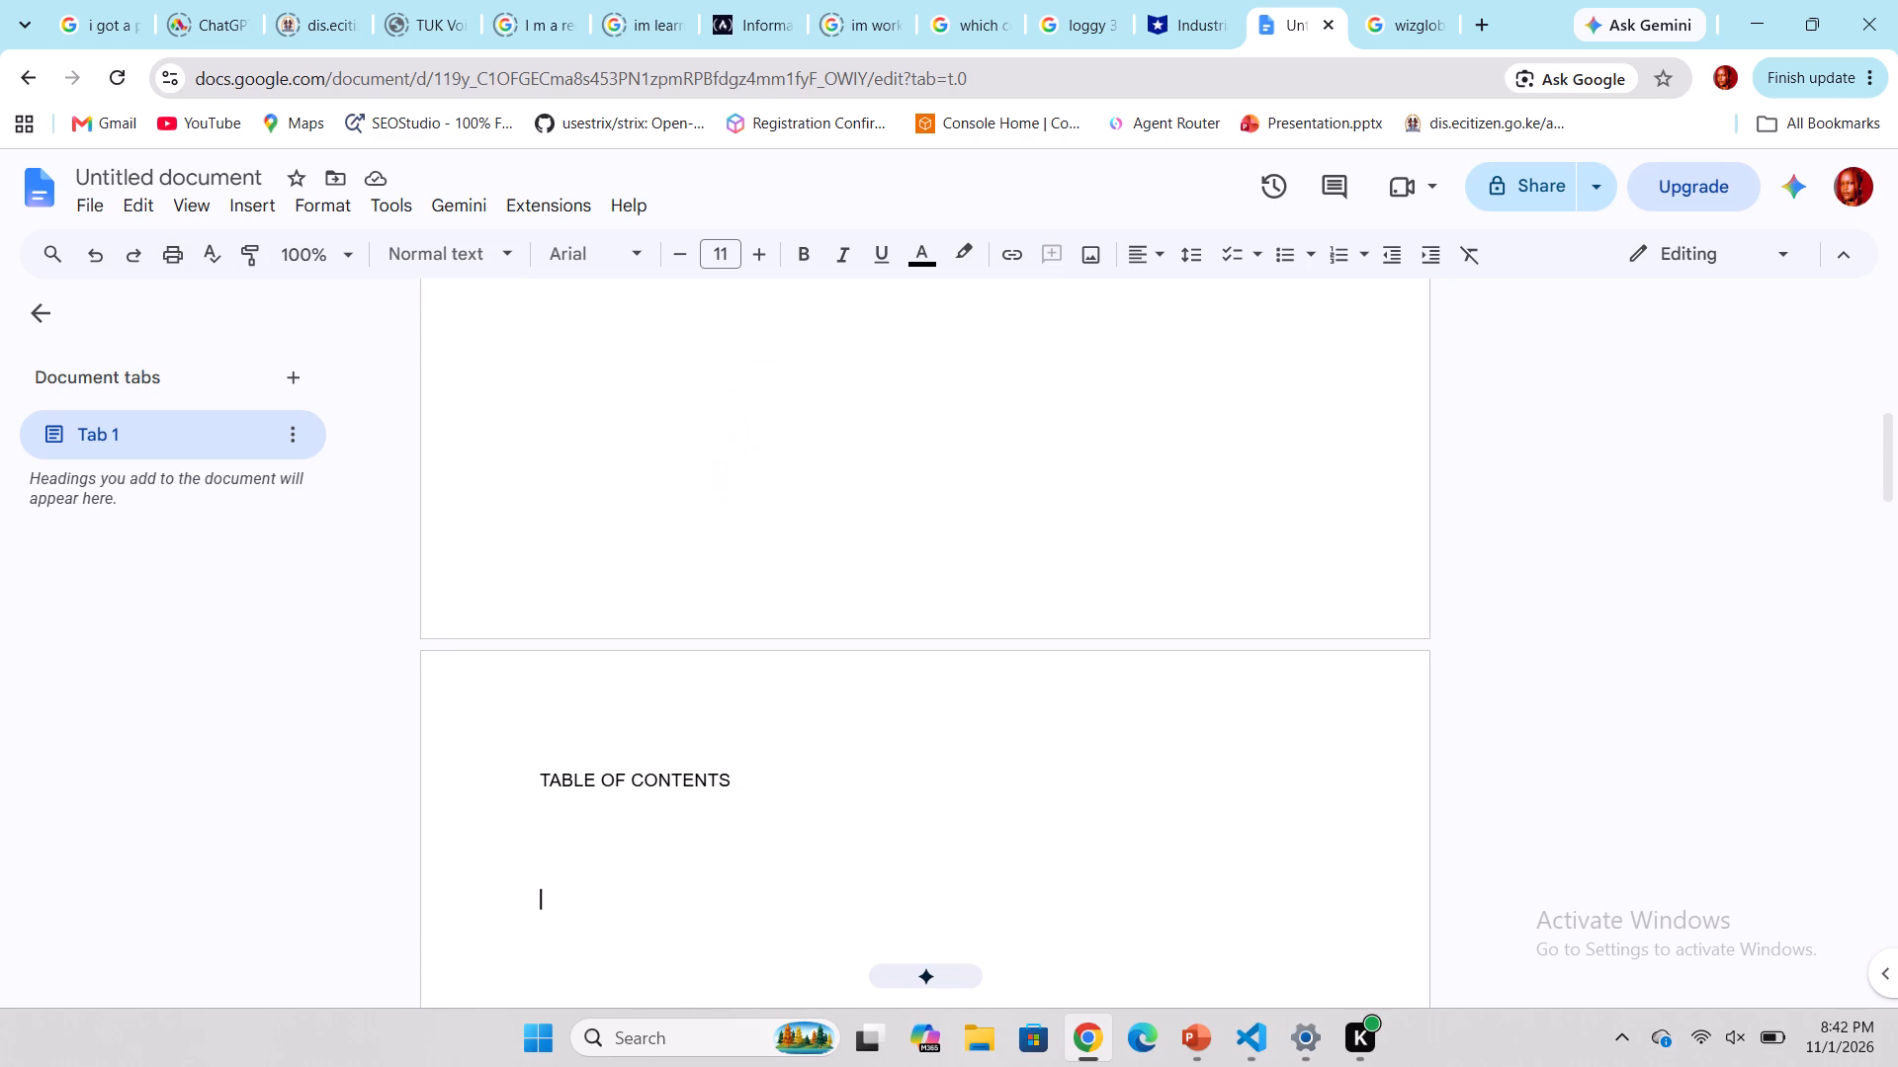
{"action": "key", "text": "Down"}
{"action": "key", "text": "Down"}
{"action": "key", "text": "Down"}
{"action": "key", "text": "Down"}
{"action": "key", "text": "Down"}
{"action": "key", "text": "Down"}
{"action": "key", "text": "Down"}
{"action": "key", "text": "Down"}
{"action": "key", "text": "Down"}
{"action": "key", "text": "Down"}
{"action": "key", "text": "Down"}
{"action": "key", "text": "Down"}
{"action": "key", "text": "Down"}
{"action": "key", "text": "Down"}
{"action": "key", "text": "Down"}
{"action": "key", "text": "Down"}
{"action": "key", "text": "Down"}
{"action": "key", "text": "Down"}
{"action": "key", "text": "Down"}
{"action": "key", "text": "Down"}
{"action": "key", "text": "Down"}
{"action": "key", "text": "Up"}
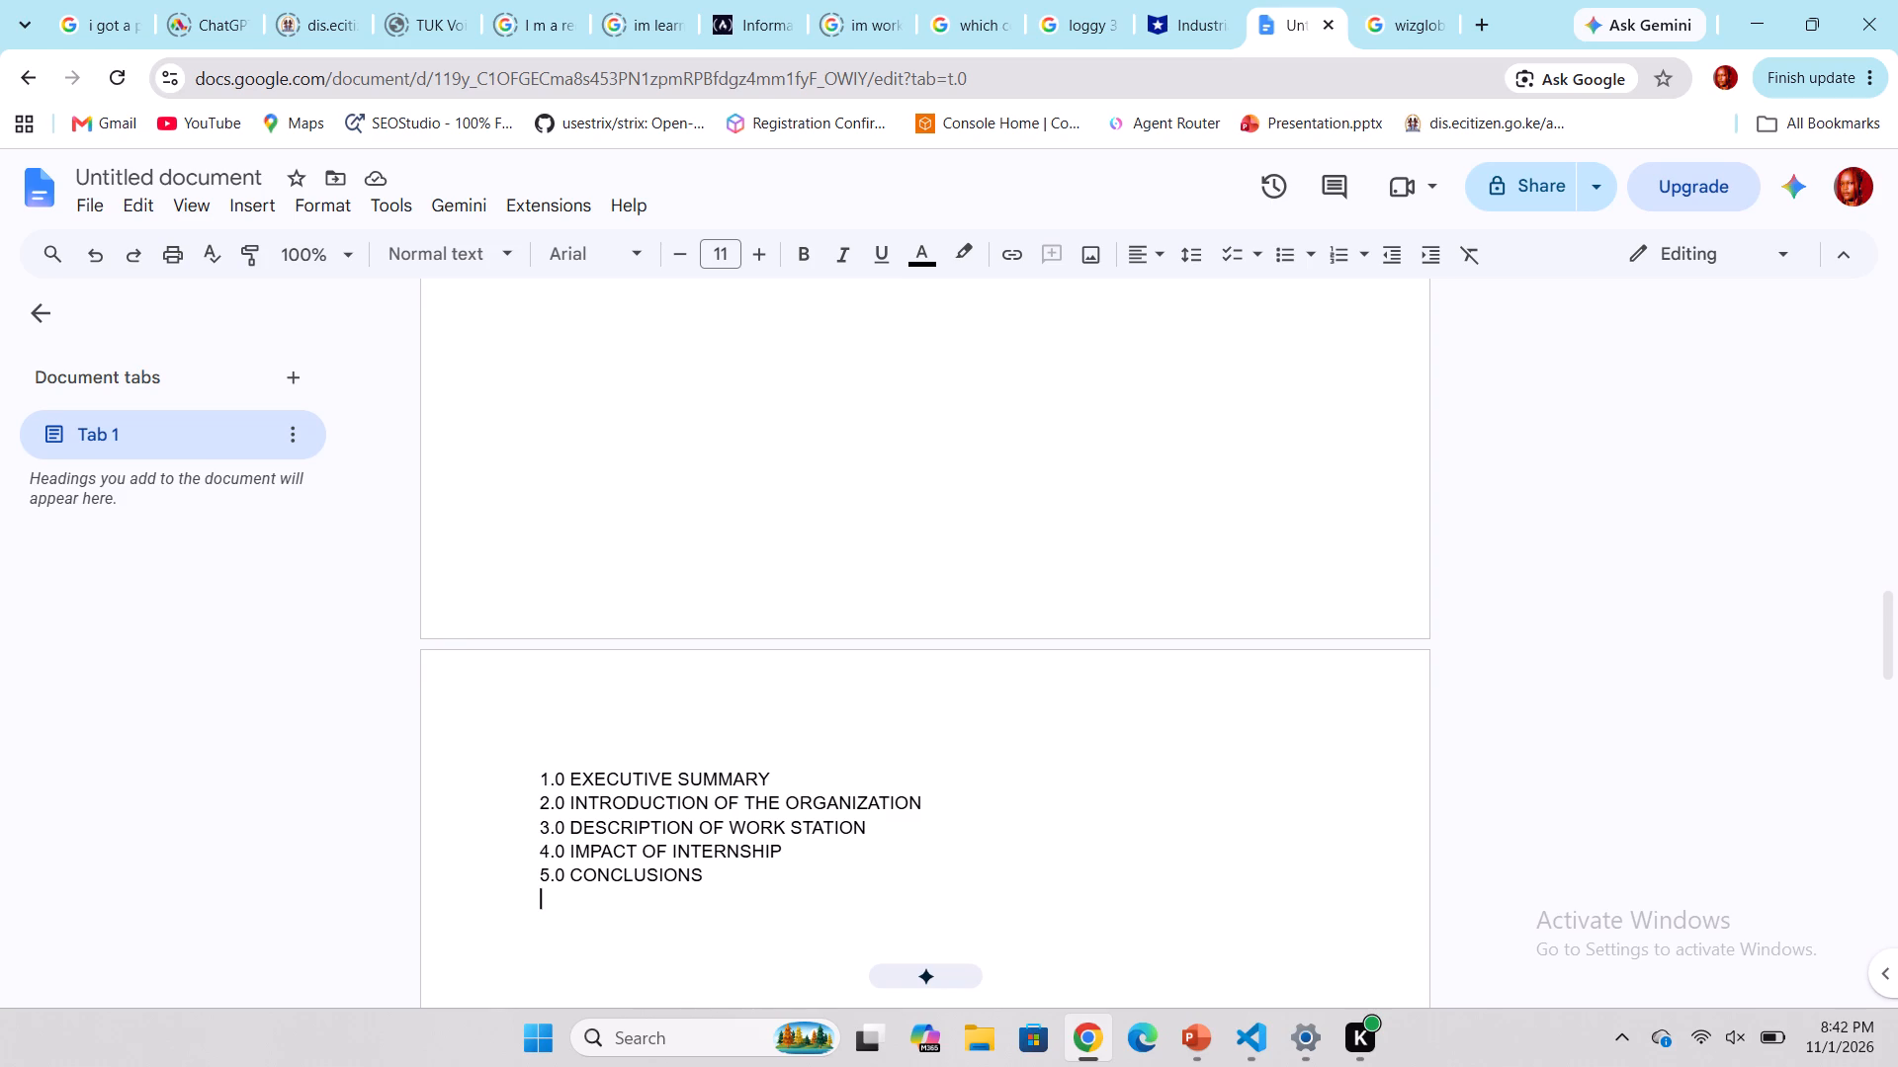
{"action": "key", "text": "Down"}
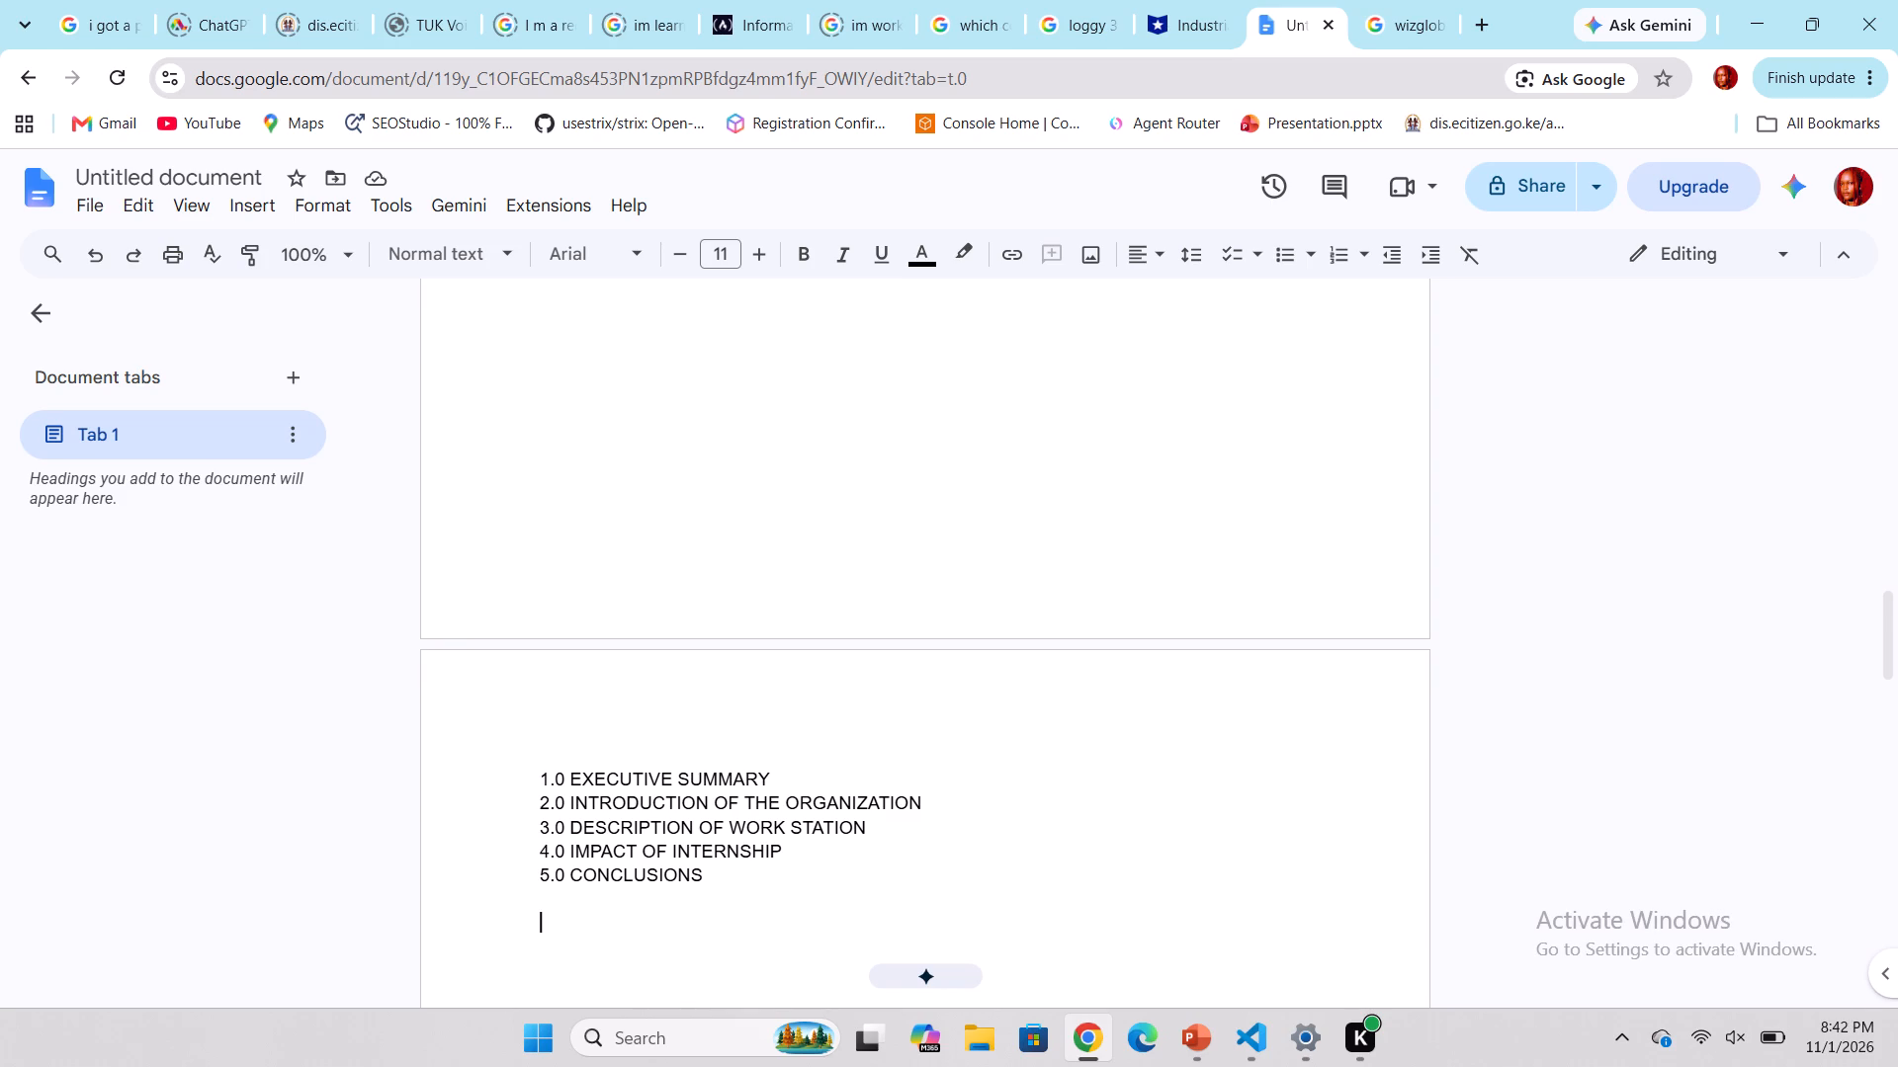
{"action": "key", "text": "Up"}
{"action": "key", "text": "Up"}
Insert a new line between the 1.0 EXECUTIVE SUMMARY and 2.0 INTRODUCTION OF THE ORGANIZATION headings.
{"action": "left_click", "coordinate": [799, 780]}
{"action": "left_click", "coordinate": [794, 767]}
{"action": "left_click", "coordinate": [820, 764]}
{"action": "key", "text": "Return"}
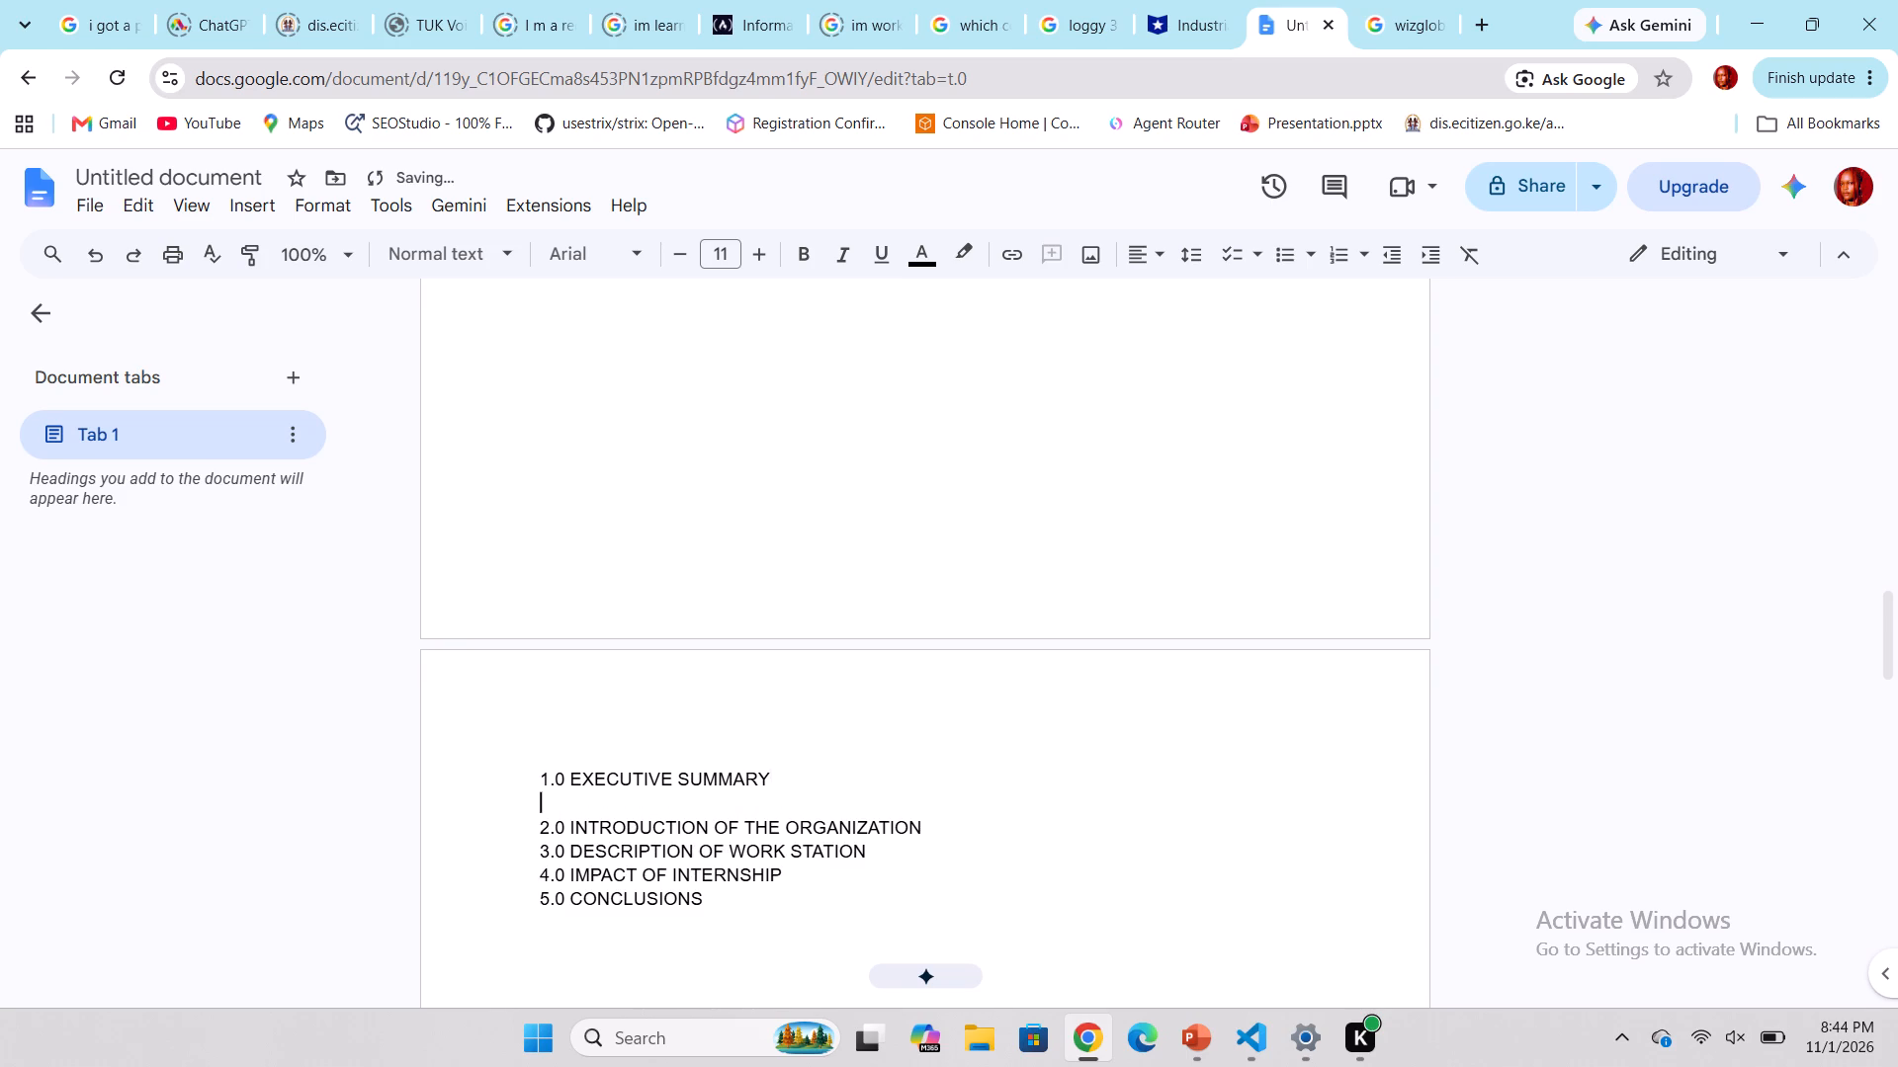
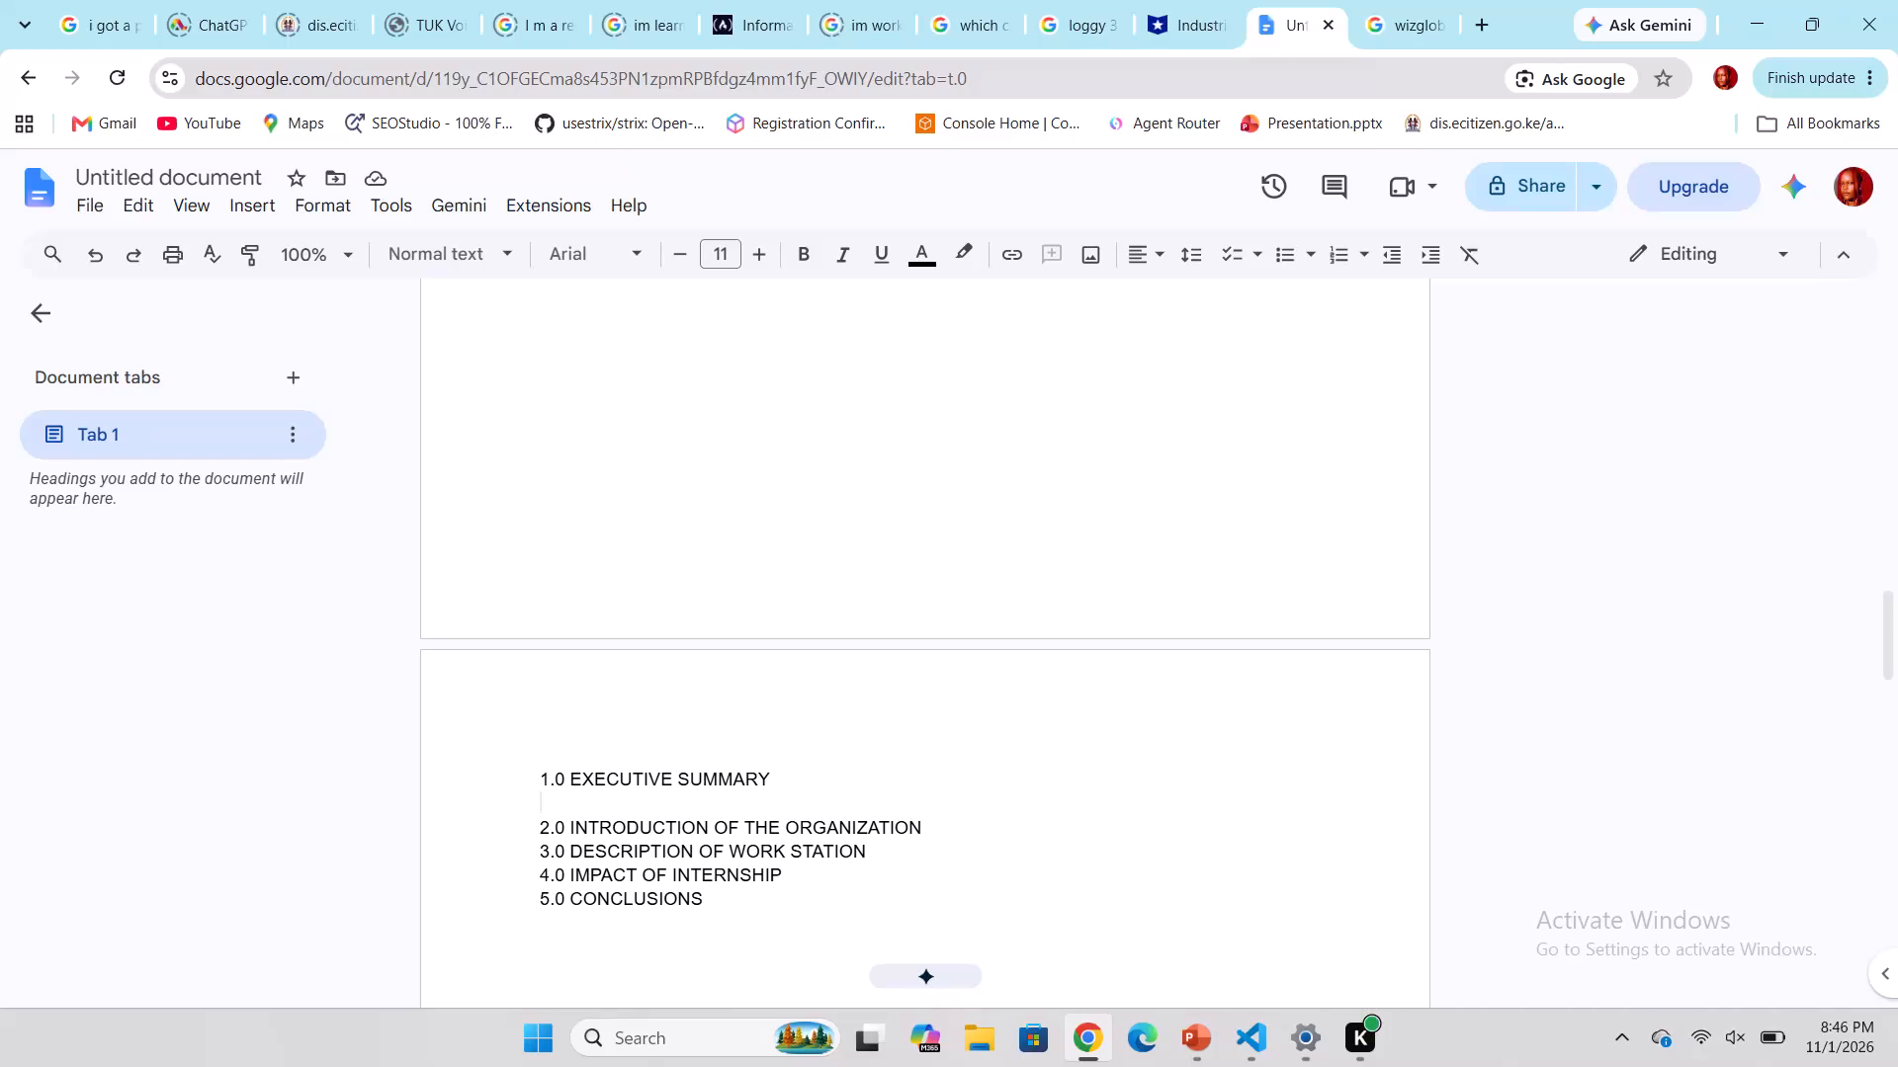
Place the text cursor on the empty line between the 1.0 EXECUTIVE SUMMARY and 2.0 INTRODUCTION OF THE ORGANIZATION headings.
{"action": "left_click", "coordinate": [672, 800]}
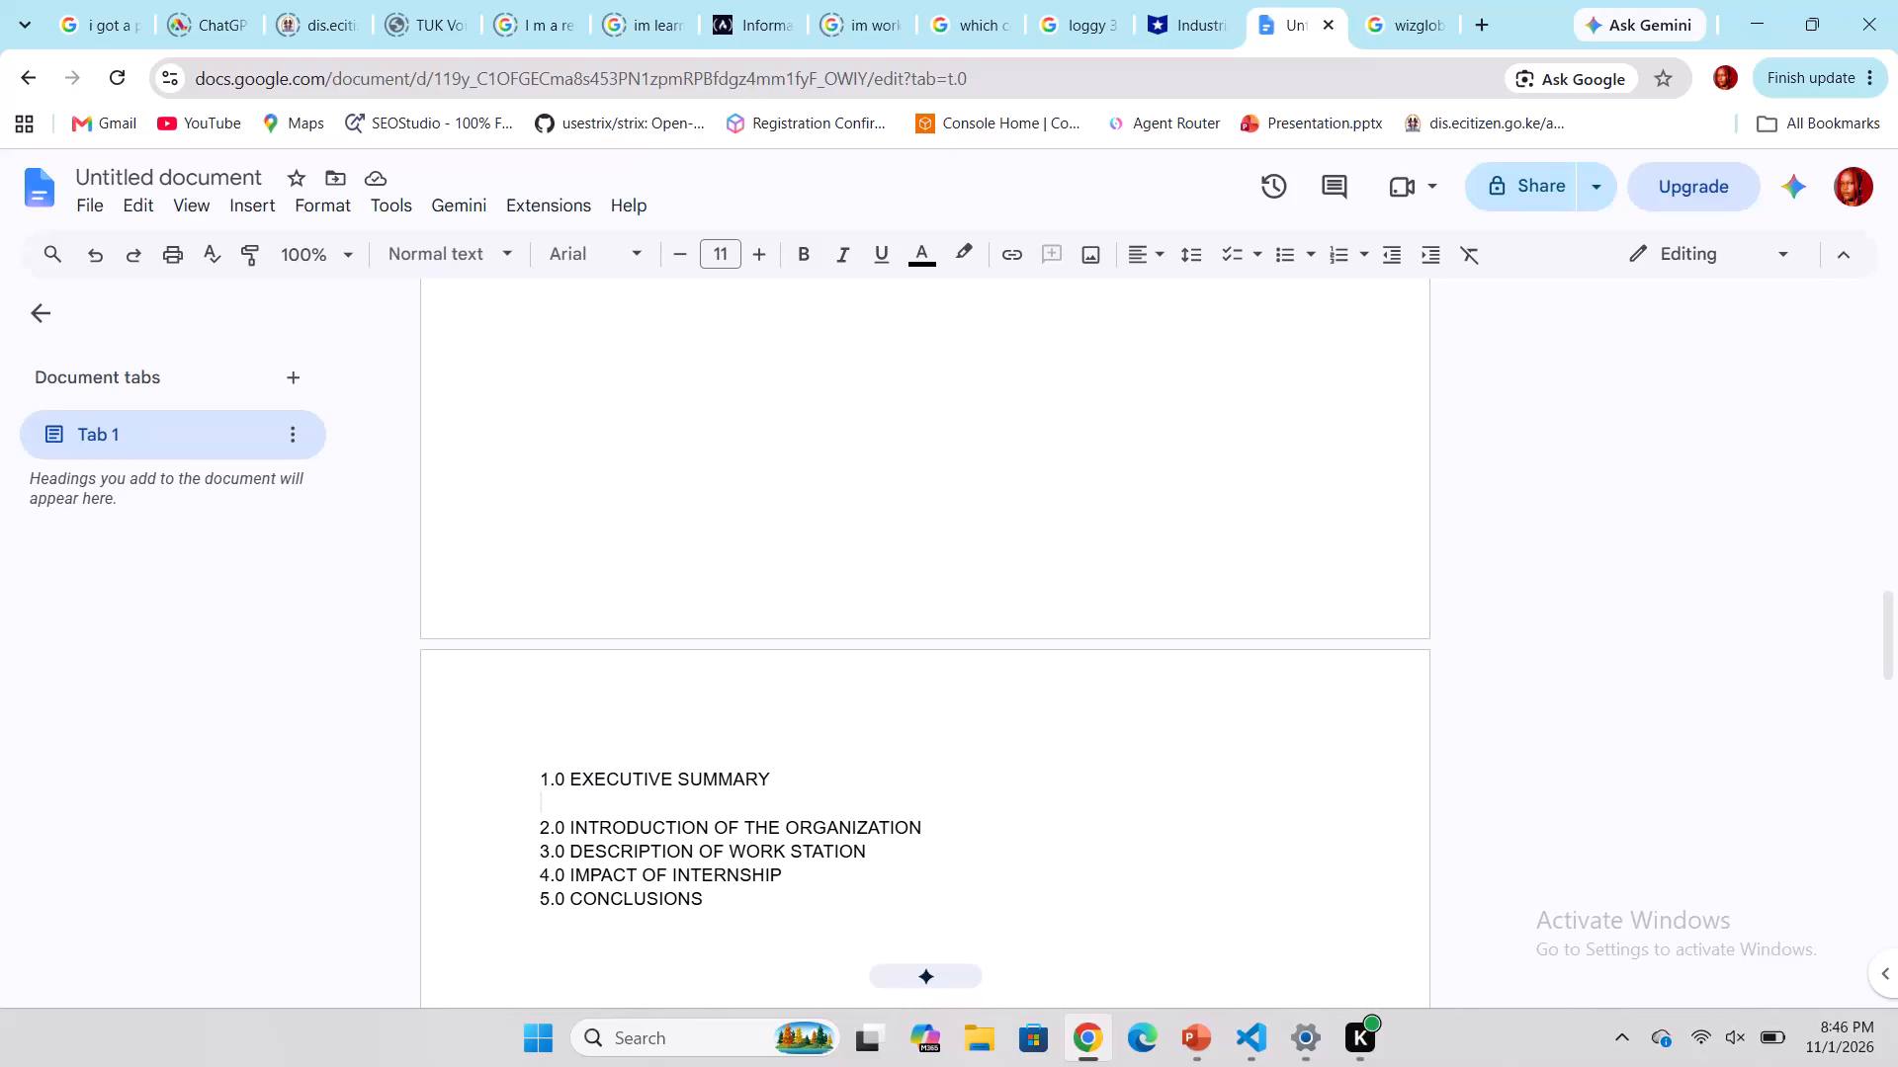